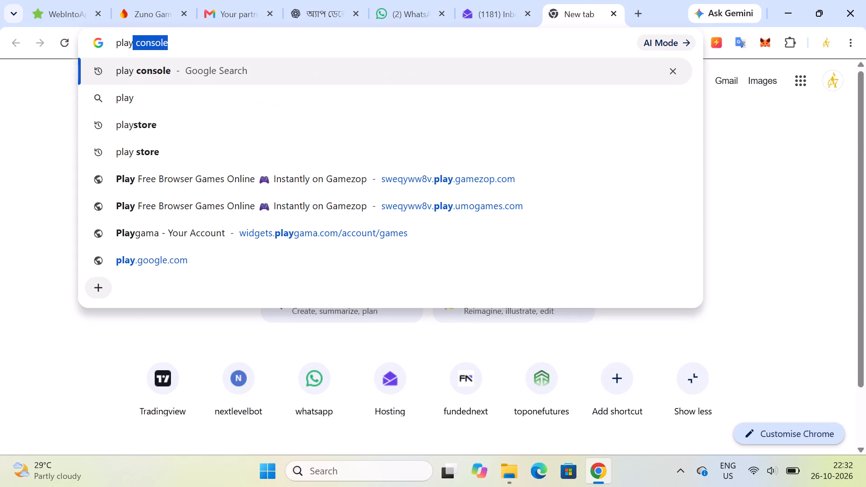
Run a Google search for "play console".
{"action": "key", "text": "Return"}
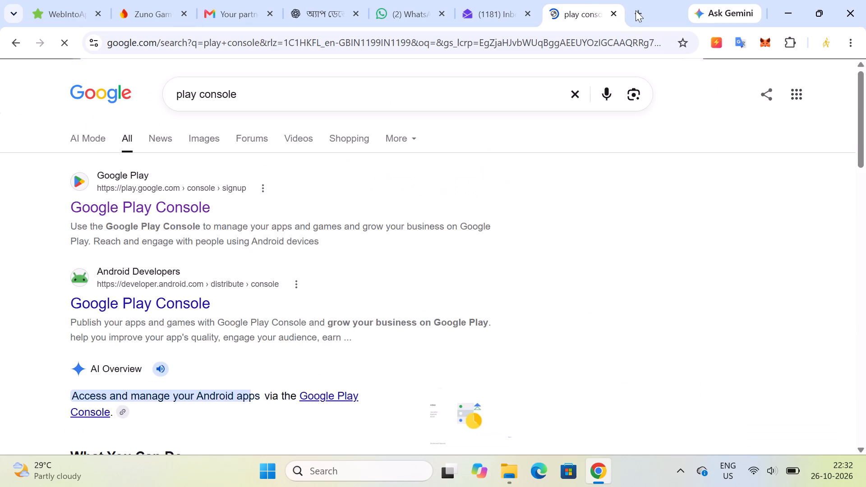
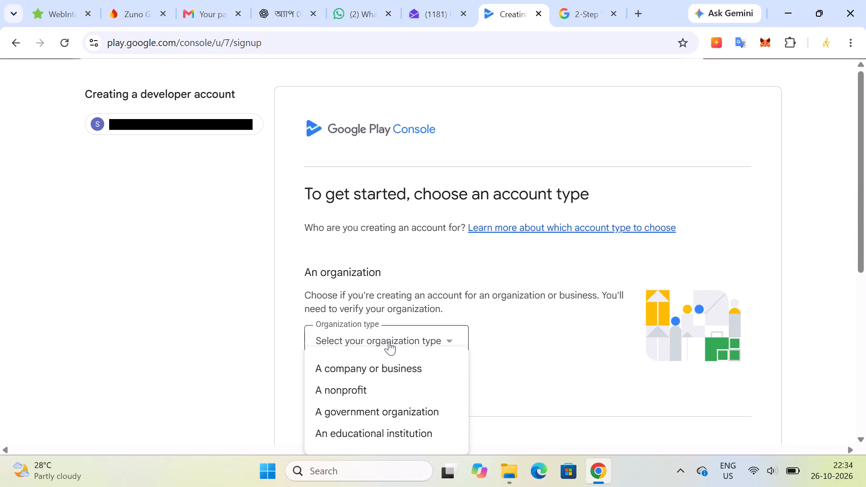
Choose a company or business as the organization type and get started with the organization developer account.
{"action": "scroll", "coordinate": [389, 341], "scroll_direction": "down", "scroll_amount": 1}
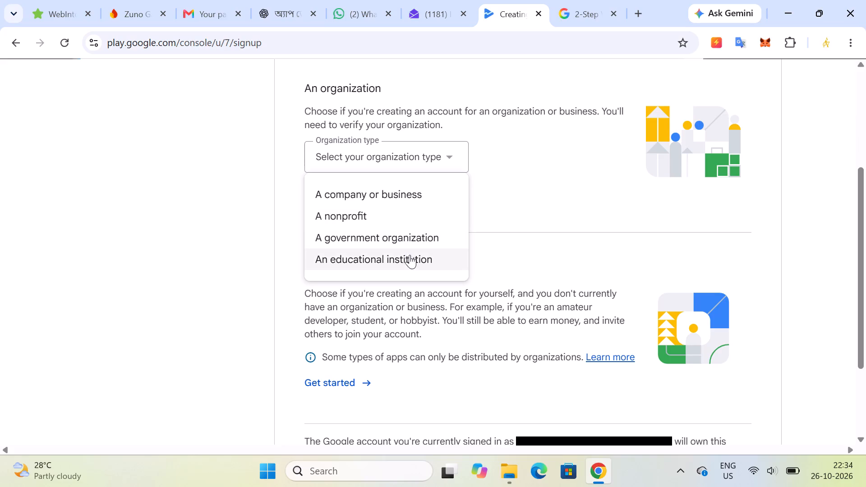
{"action": "scroll", "coordinate": [411, 259], "scroll_direction": "down", "scroll_amount": 1}
{"action": "left_click", "coordinate": [451, 192]}
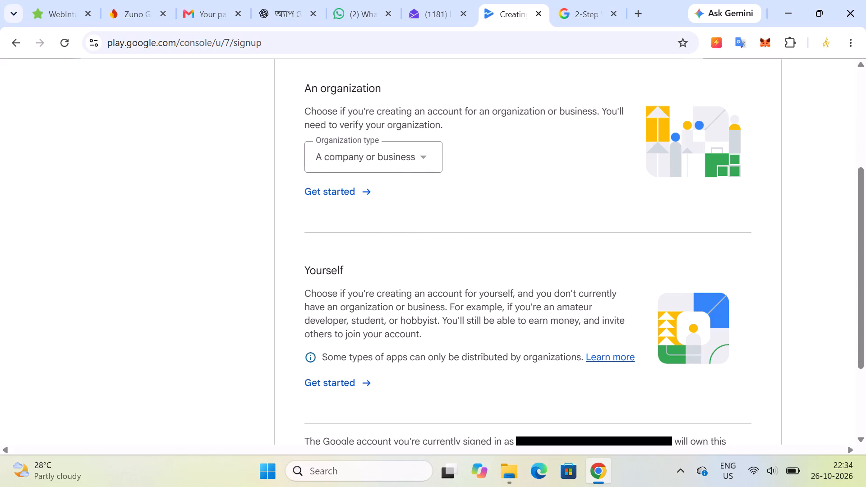
{"action": "scroll", "coordinate": [384, 291], "scroll_direction": "up", "scroll_amount": 1}
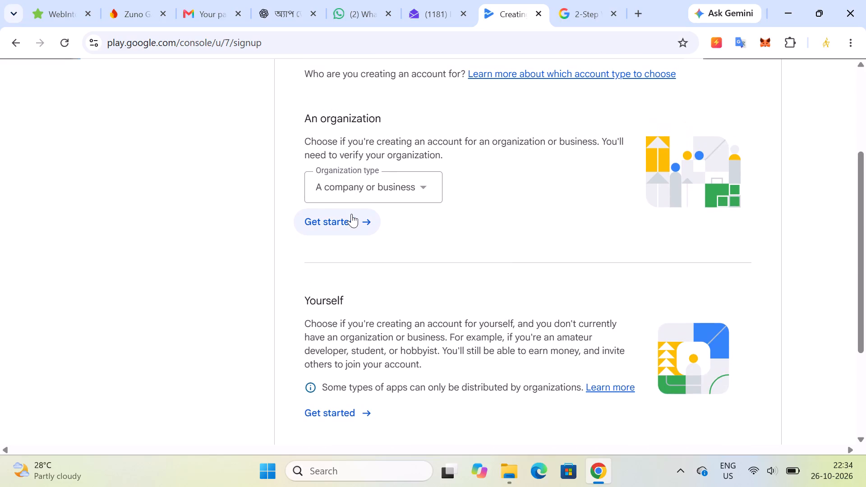
{"action": "left_click", "coordinate": [351, 214]}
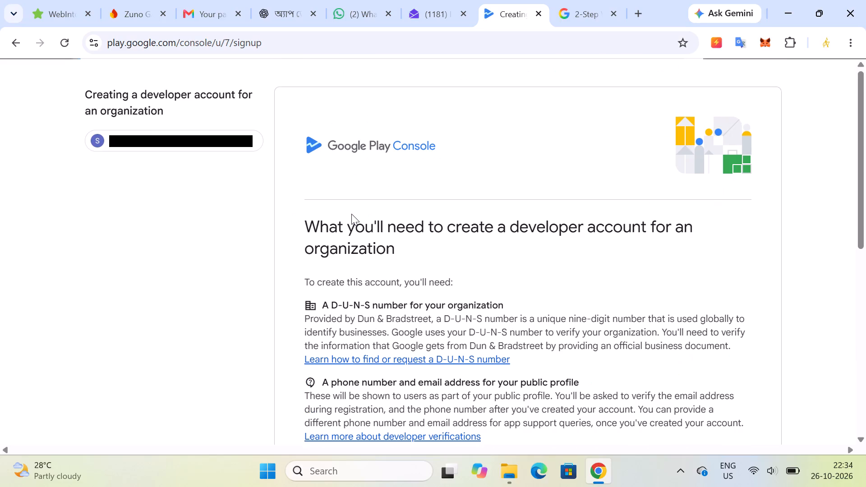
Review the requirements for creating a developer account for an organization.
{"action": "scroll", "coordinate": [435, 283], "scroll_direction": "down", "scroll_amount": 2}
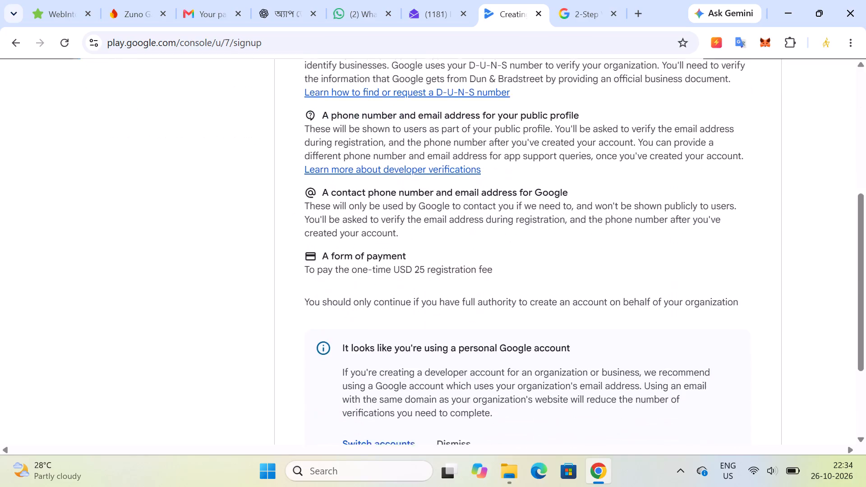
{"action": "scroll", "coordinate": [435, 283], "scroll_direction": "down", "scroll_amount": 1}
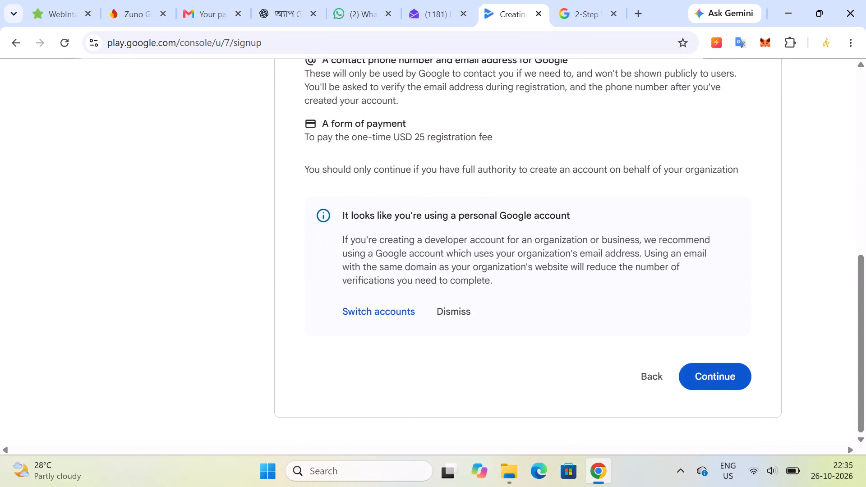
{"action": "scroll", "coordinate": [435, 283], "scroll_direction": "up", "scroll_amount": 1}
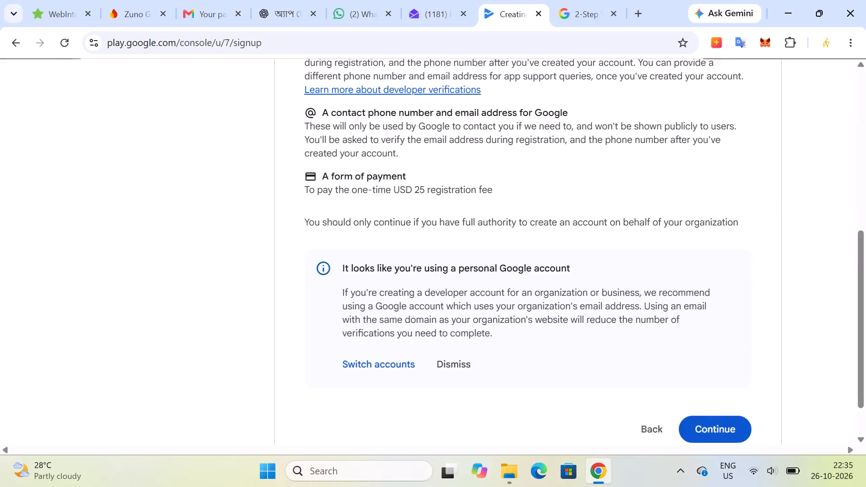
{"action": "scroll", "coordinate": [435, 283], "scroll_direction": "up", "scroll_amount": 3}
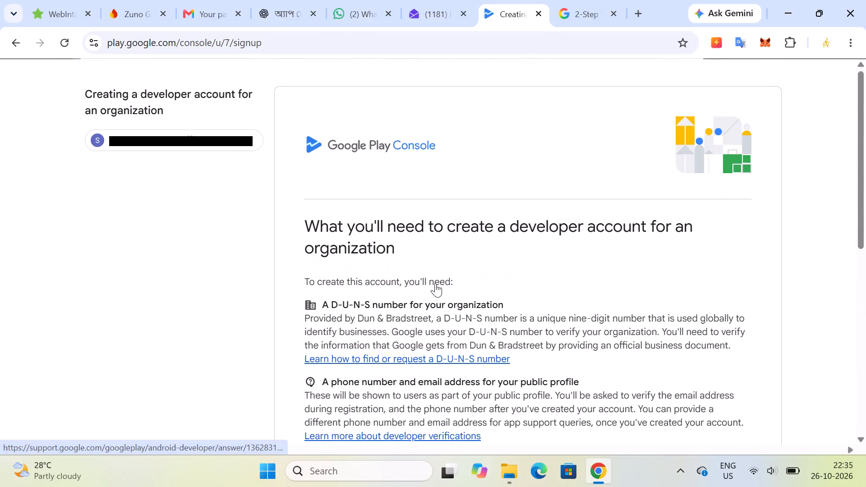
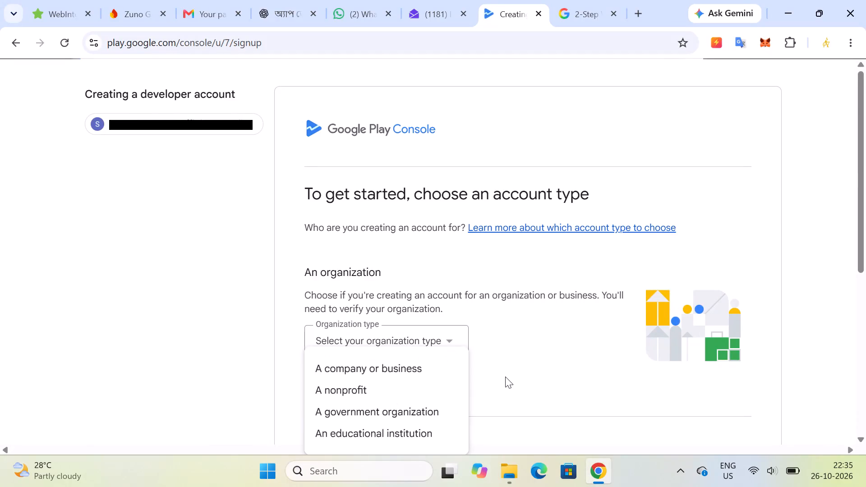
Choose a company or business as the organization type and get started with the organization account.
{"action": "scroll", "coordinate": [505, 377], "scroll_direction": "down", "scroll_amount": 2}
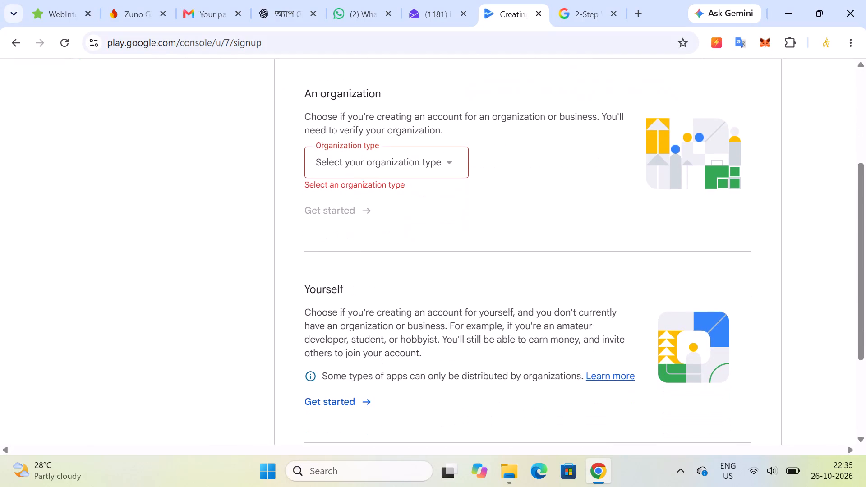
{"action": "scroll", "coordinate": [505, 377], "scroll_direction": "up", "scroll_amount": 1}
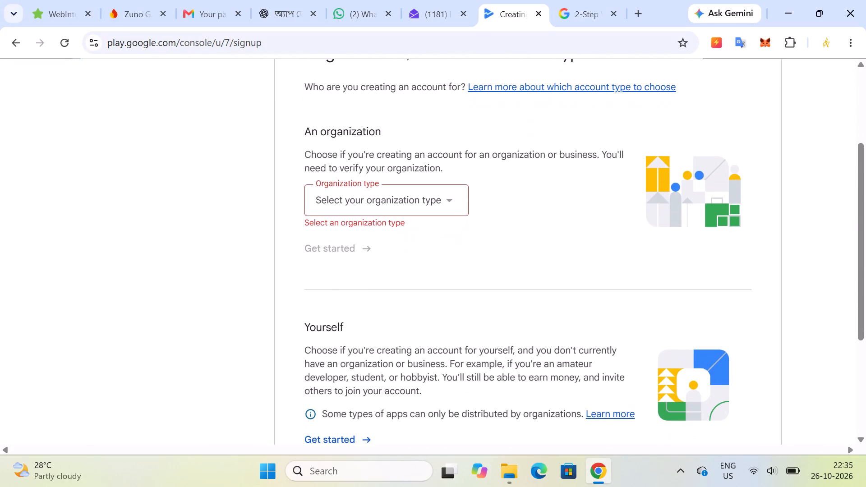
{"action": "scroll", "coordinate": [505, 377], "scroll_direction": "up", "scroll_amount": 1}
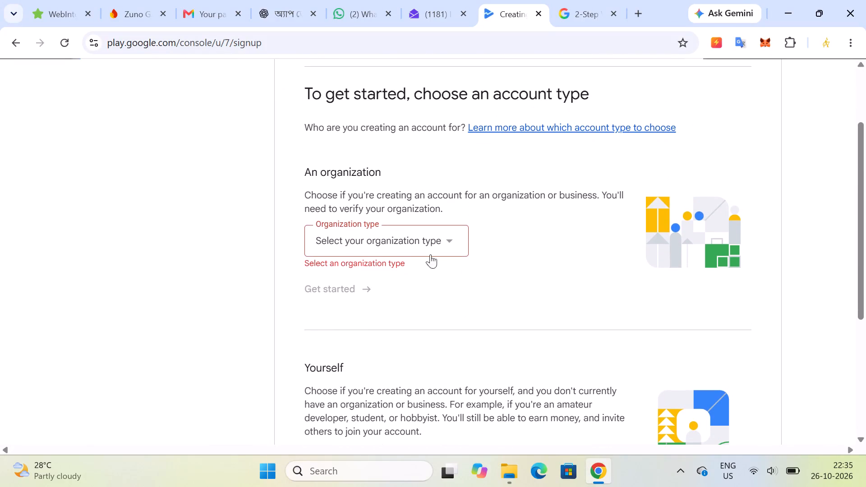
{"action": "left_click", "coordinate": [437, 229]}
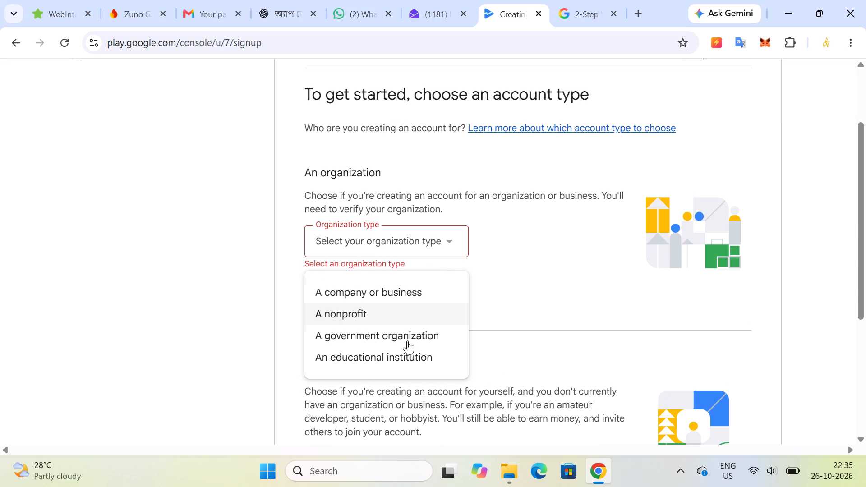
{"action": "left_click", "coordinate": [411, 285]}
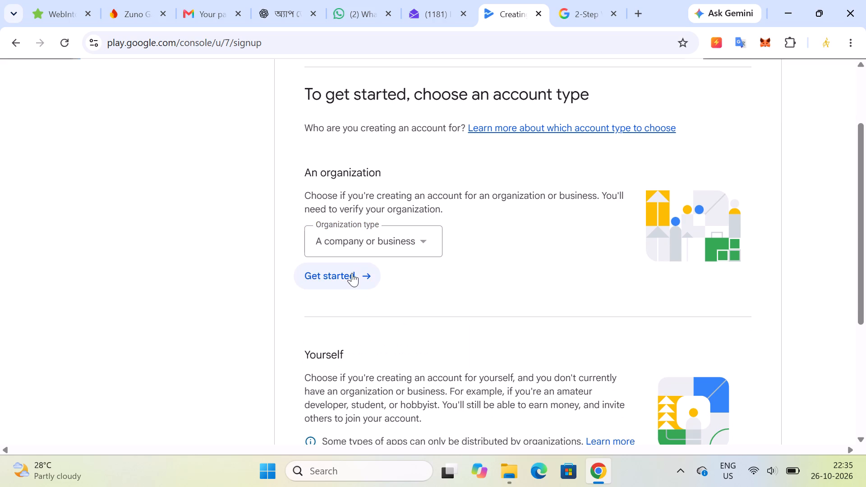
{"action": "left_click", "coordinate": [347, 273]}
{"action": "scroll", "coordinate": [420, 258], "scroll_direction": "down", "scroll_amount": 3}
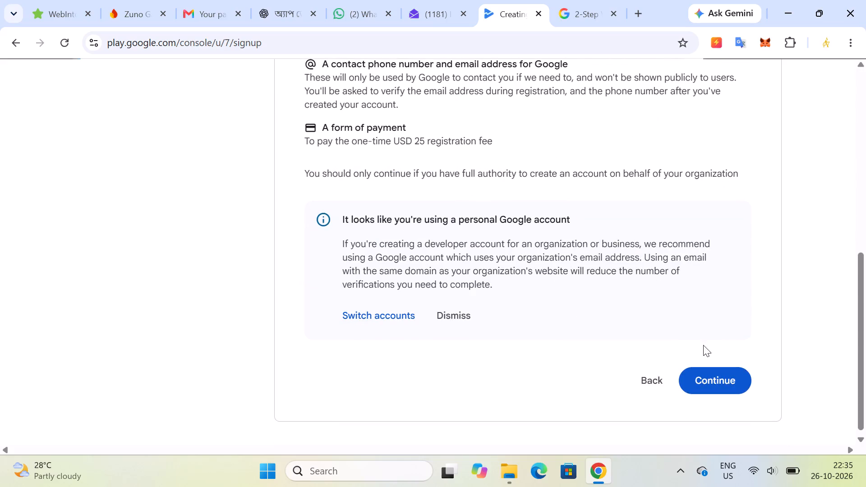
{"action": "left_click", "coordinate": [715, 371]}
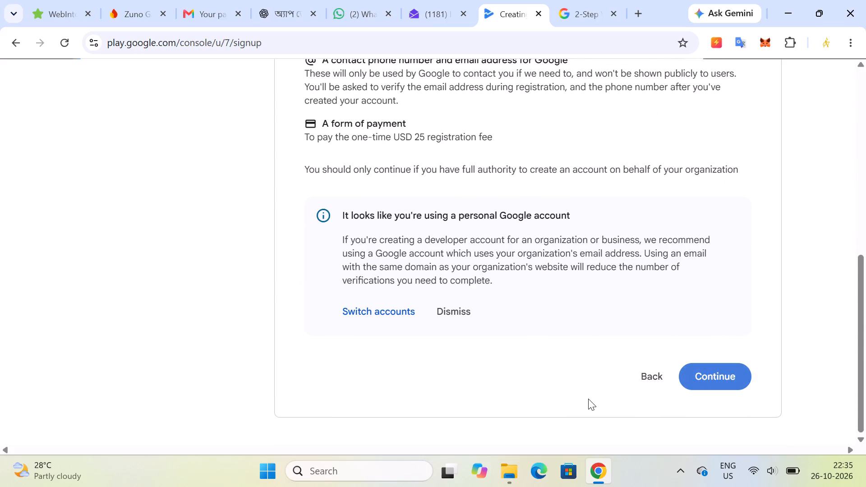
{"action": "scroll", "coordinate": [588, 399], "scroll_direction": "down", "scroll_amount": 1}
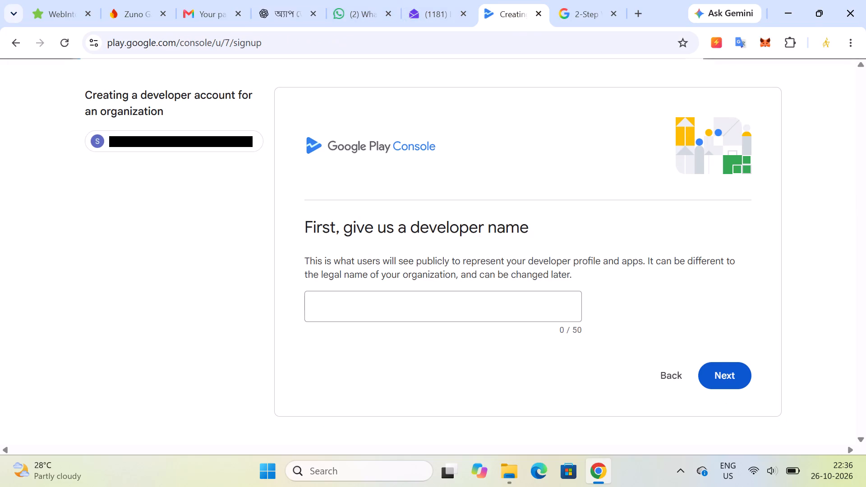
{"action": "left_click", "coordinate": [373, 307]}
{"action": "key", "text": "ctrl+v"}
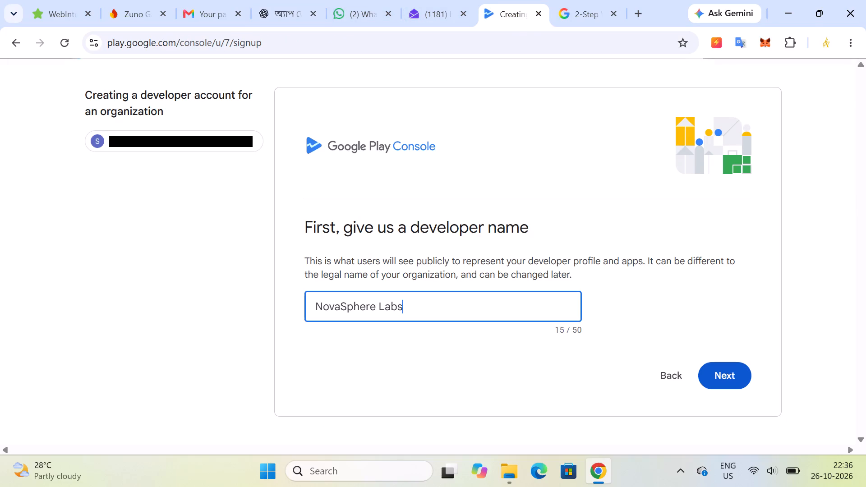
Search the web for NovaSphere Labs in a new tab and review the results for existing uses of the name.
{"action": "left_click", "coordinate": [642, 0]}
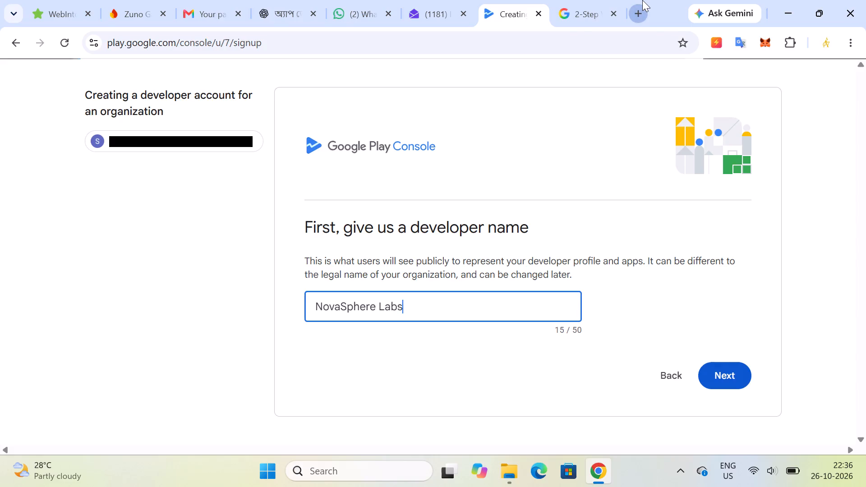
{"action": "key", "text": "ctrl+v"}
{"action": "key", "text": "Return"}
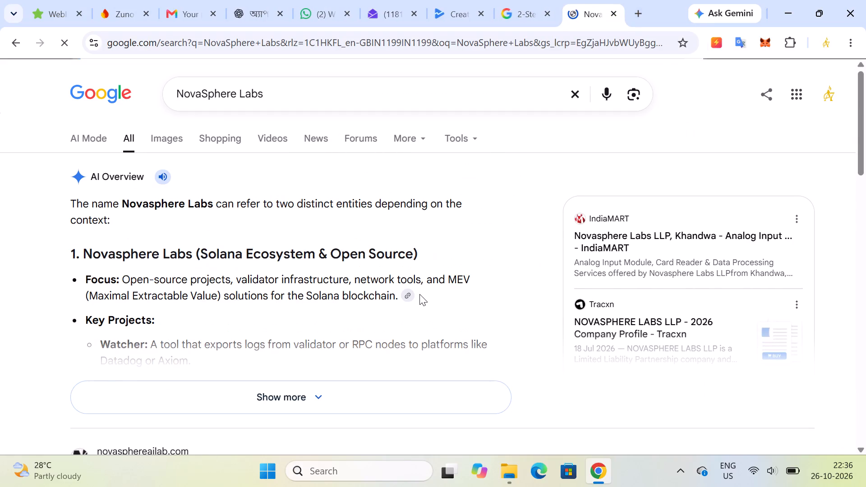
{"action": "scroll", "coordinate": [419, 294], "scroll_direction": "down", "scroll_amount": 2}
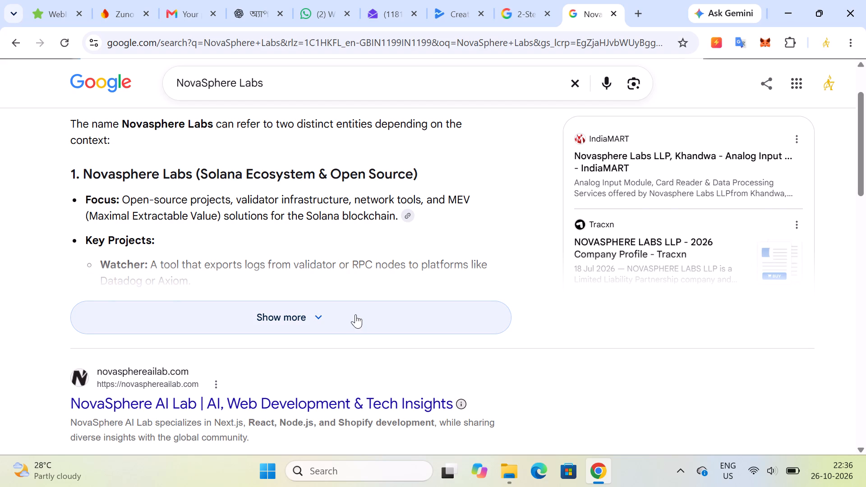
{"action": "scroll", "coordinate": [355, 314], "scroll_direction": "down", "scroll_amount": 1}
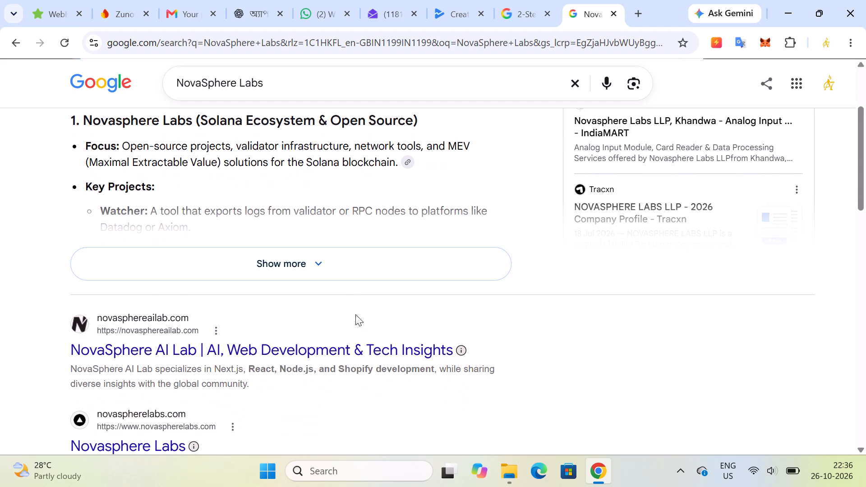
{"action": "scroll", "coordinate": [361, 346], "scroll_direction": "down", "scroll_amount": 1}
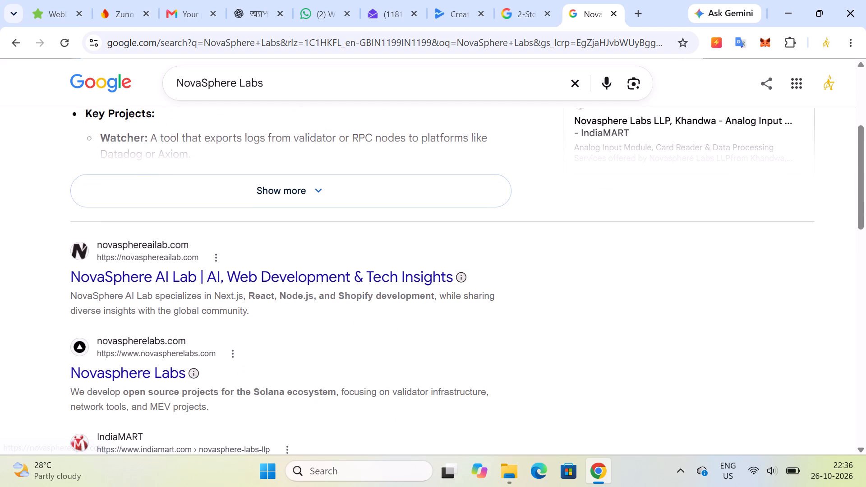
Open the novaspherelabs.com result and examine its home page and open source projects.
{"action": "left_click", "coordinate": [161, 365]}
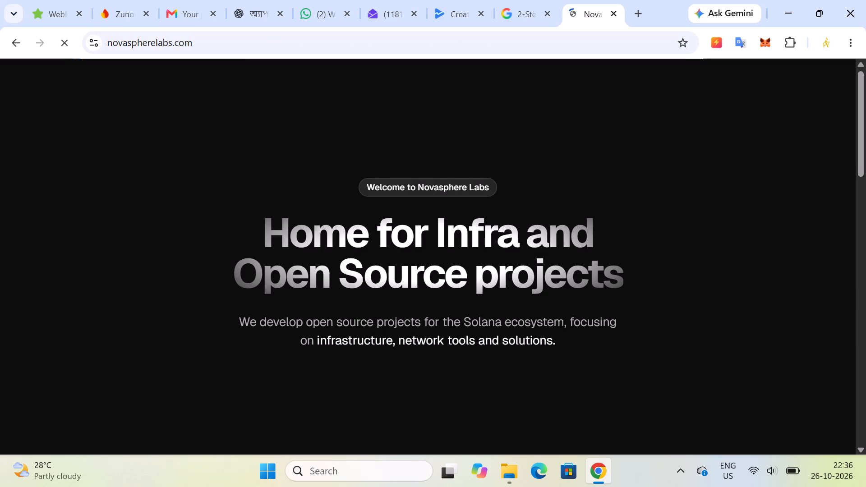
{"action": "scroll", "coordinate": [278, 340], "scroll_direction": "down", "scroll_amount": 1}
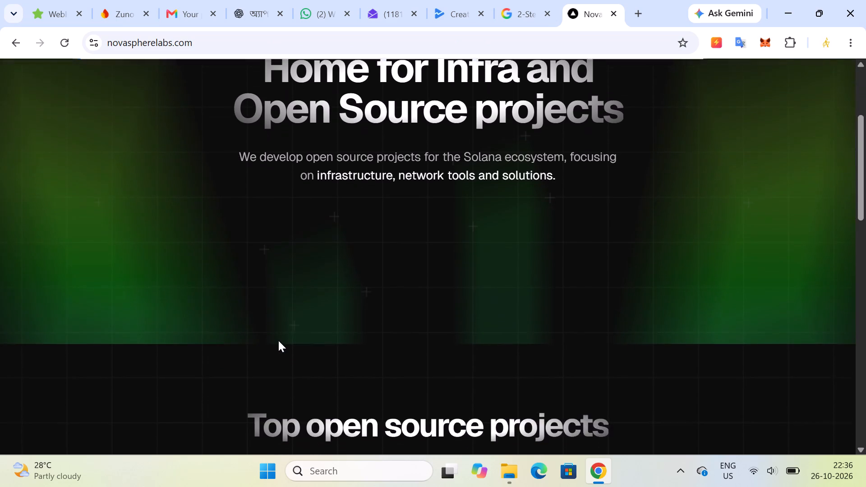
{"action": "scroll", "coordinate": [278, 340], "scroll_direction": "down", "scroll_amount": 2}
{"action": "scroll", "coordinate": [278, 340], "scroll_direction": "up", "scroll_amount": 3}
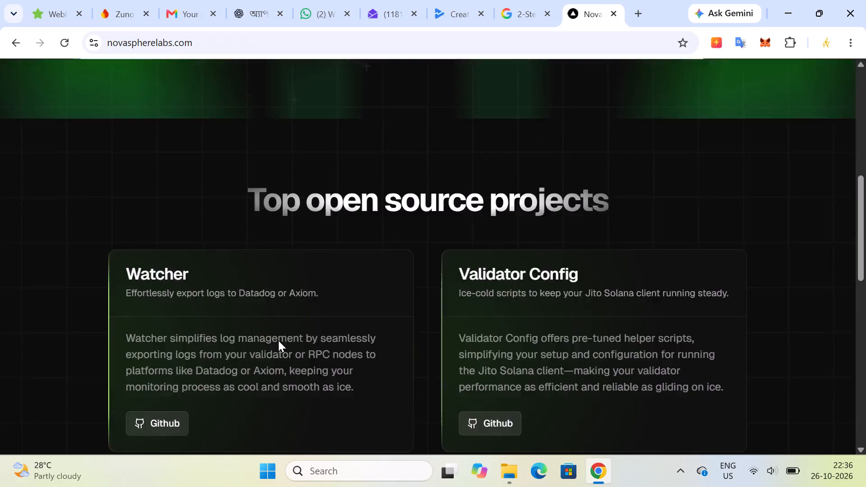
{"action": "scroll", "coordinate": [278, 340], "scroll_direction": "up", "scroll_amount": 2}
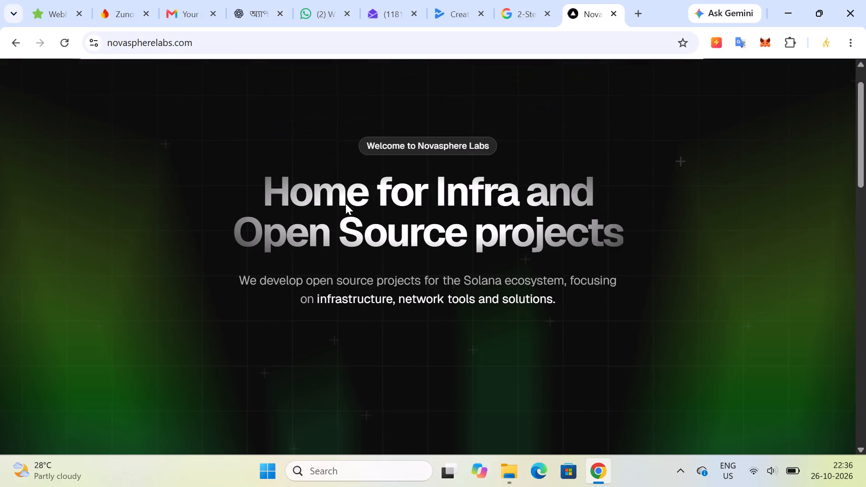
Return to the Play Console signup and submit the developer name.
{"action": "left_click", "coordinate": [451, 3]}
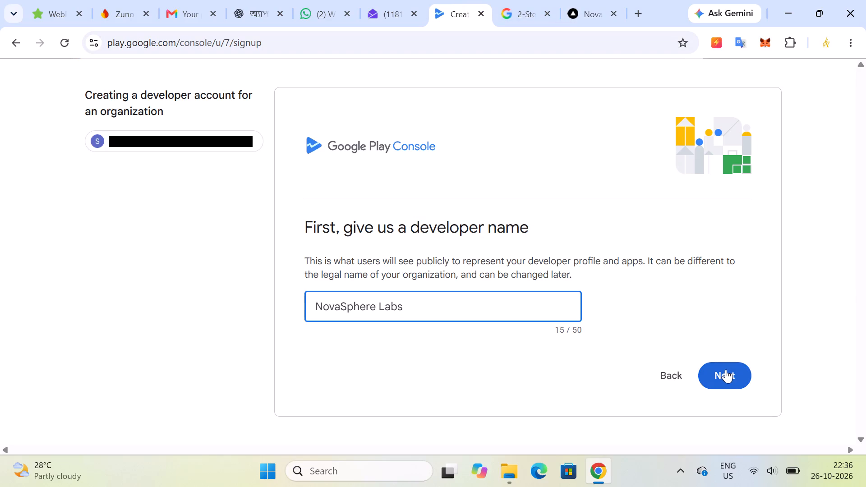
{"action": "left_click", "coordinate": [726, 369]}
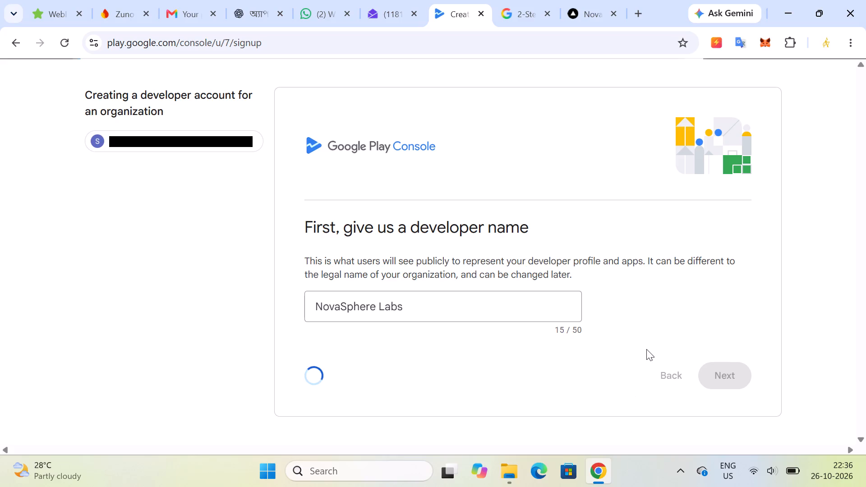
Start creating a new payments profile for the organization and proceed to the D-U-N-S number entry.
{"action": "scroll", "coordinate": [646, 349], "scroll_direction": "down", "scroll_amount": 1}
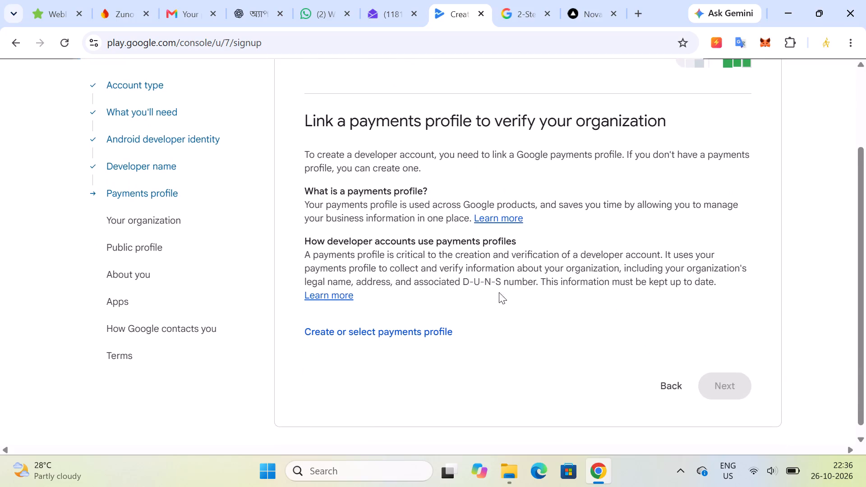
{"action": "left_click", "coordinate": [431, 329]}
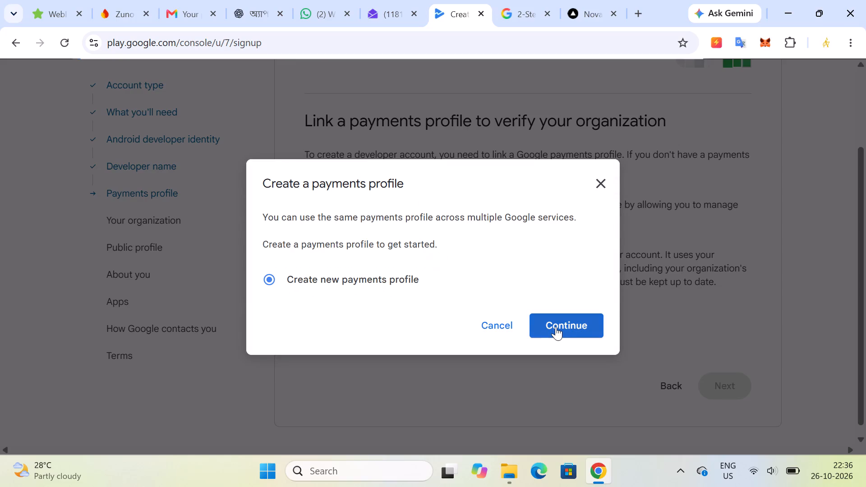
{"action": "left_click", "coordinate": [574, 328]}
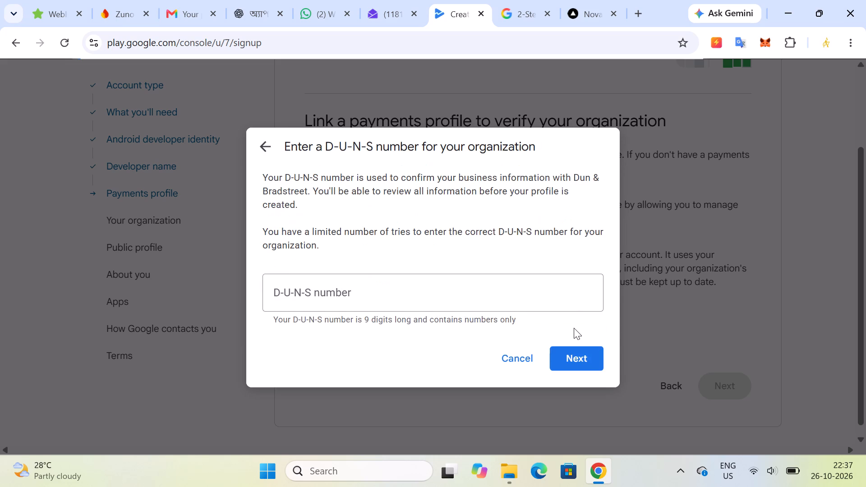
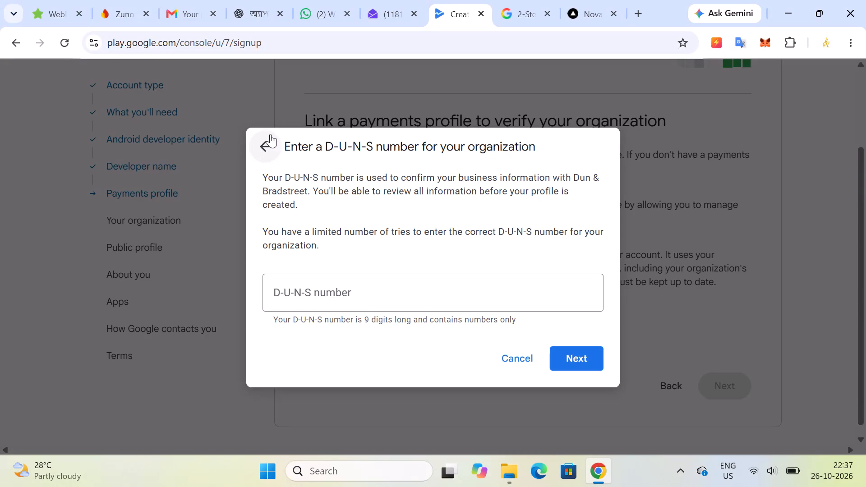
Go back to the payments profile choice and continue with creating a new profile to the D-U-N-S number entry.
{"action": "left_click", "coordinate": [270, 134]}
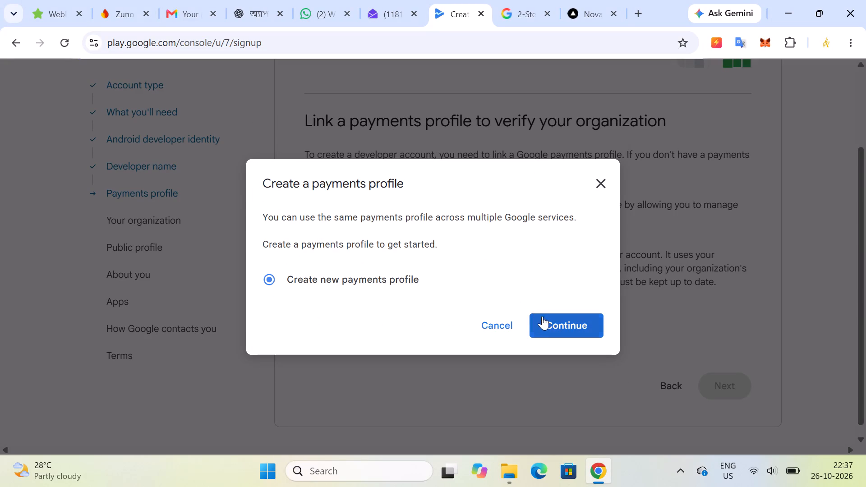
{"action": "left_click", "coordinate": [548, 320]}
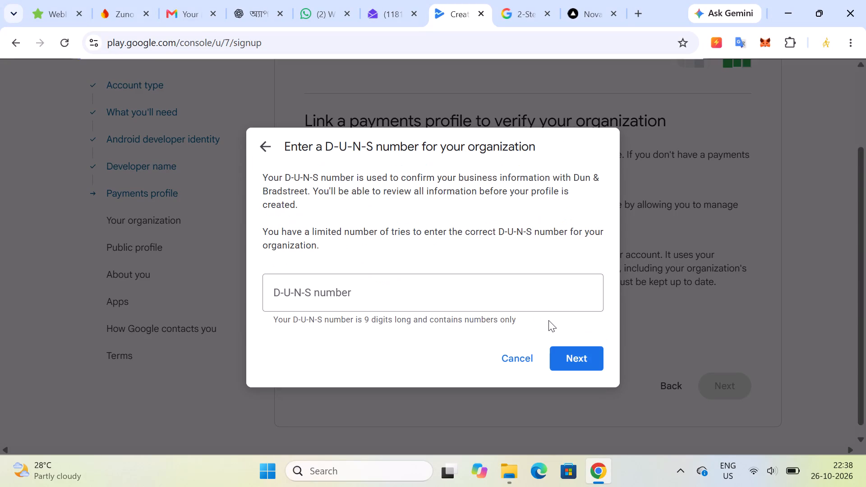
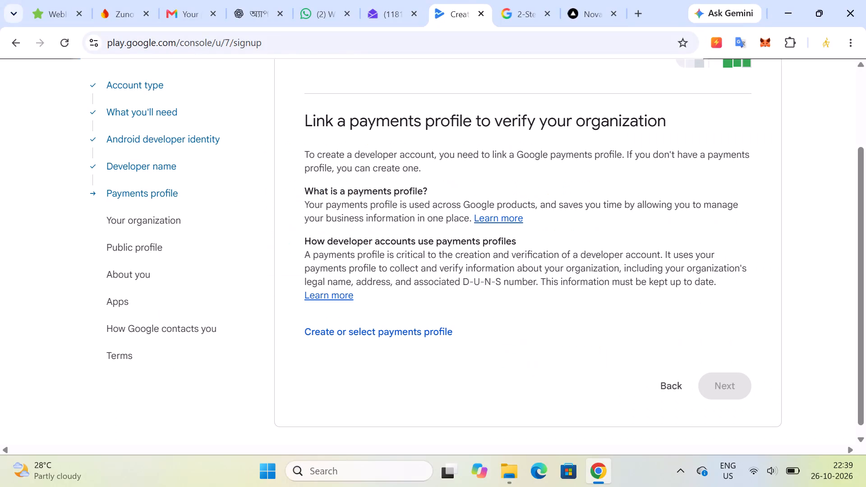
Go back through the organization signup pages from the payments profile to the account type choice.
{"action": "scroll", "coordinate": [473, 302], "scroll_direction": "up", "scroll_amount": 1}
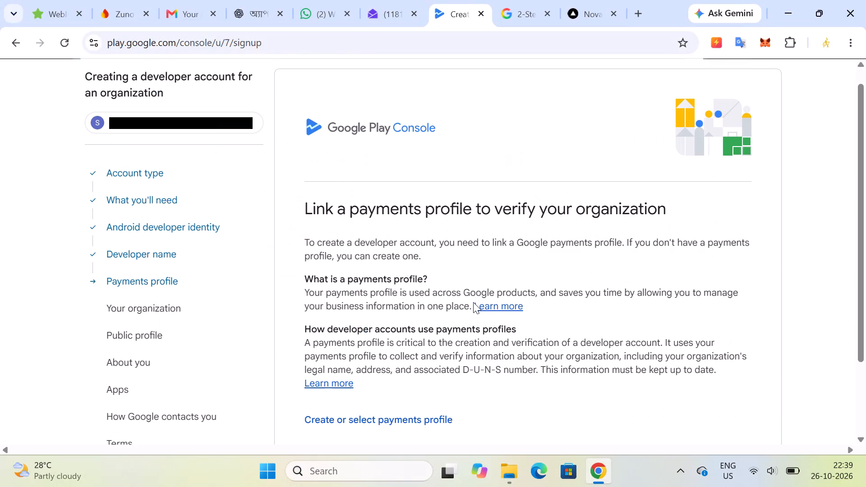
{"action": "scroll", "coordinate": [224, 158], "scroll_direction": "up", "scroll_amount": 3}
{"action": "scroll", "coordinate": [224, 158], "scroll_direction": "right", "scroll_amount": 3}
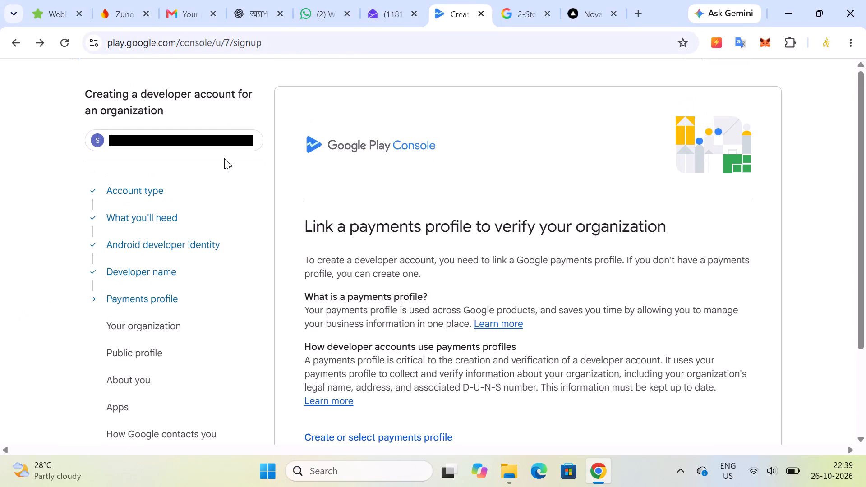
{"action": "scroll", "coordinate": [224, 158], "scroll_direction": "down", "scroll_amount": 1}
{"action": "scroll", "coordinate": [211, 235], "scroll_direction": "down", "scroll_amount": 1}
{"action": "scroll", "coordinate": [277, 288], "scroll_direction": "down", "scroll_amount": 1}
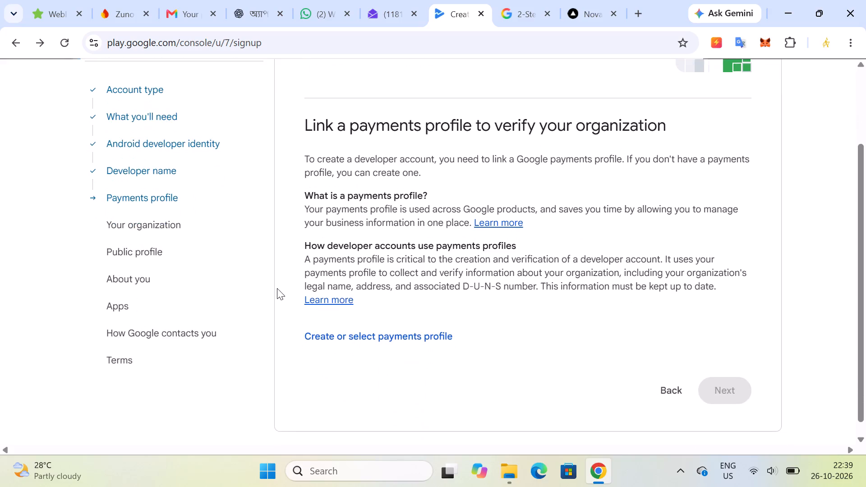
{"action": "left_click", "coordinate": [667, 372]}
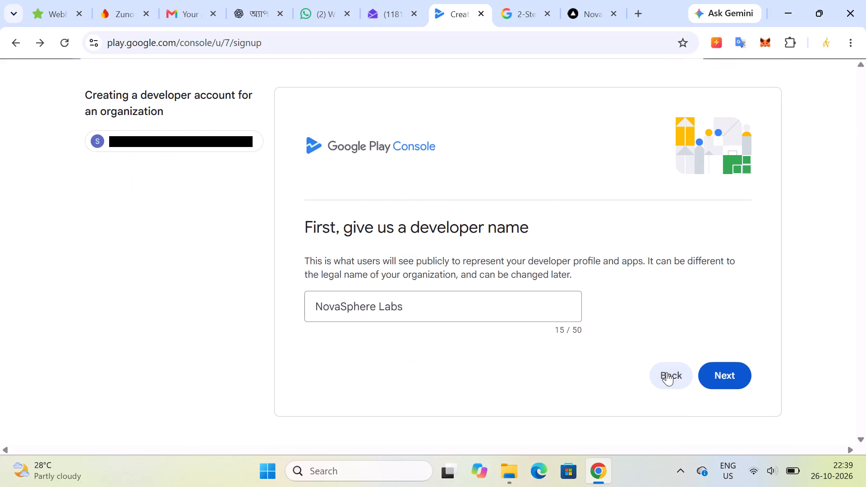
{"action": "left_click", "coordinate": [667, 372]}
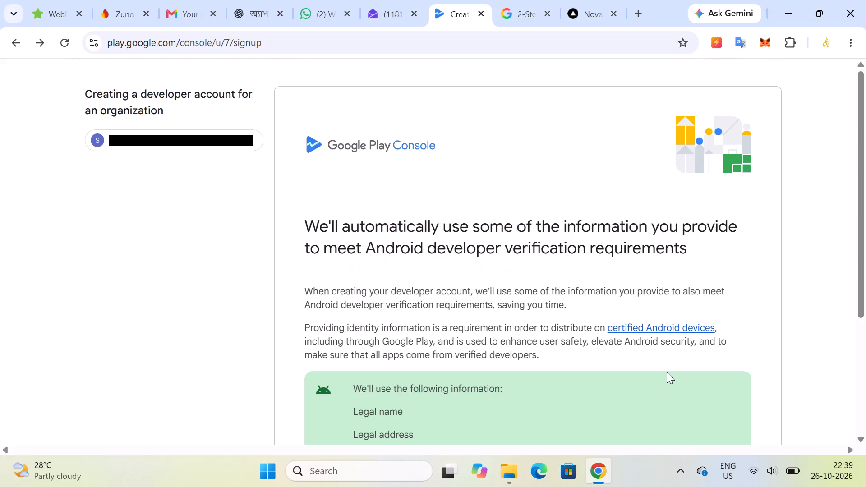
{"action": "scroll", "coordinate": [667, 372], "scroll_direction": "down", "scroll_amount": 1}
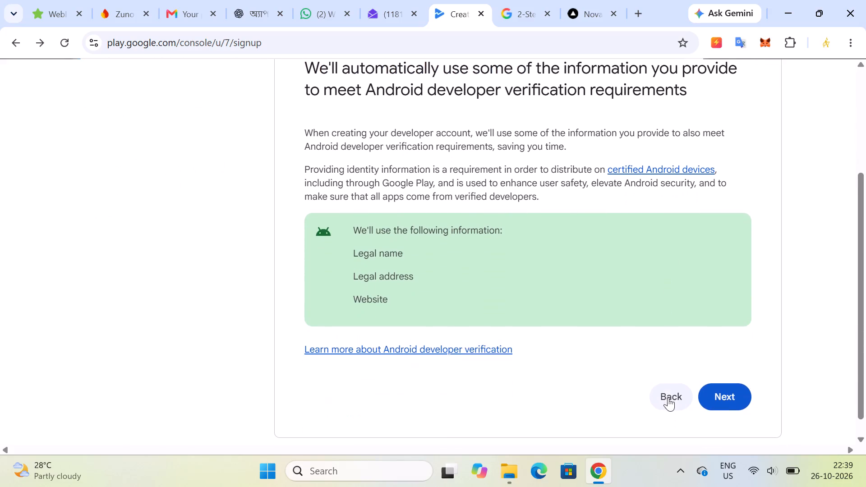
{"action": "left_click", "coordinate": [668, 398]}
{"action": "scroll", "coordinate": [670, 355], "scroll_direction": "down", "scroll_amount": 1}
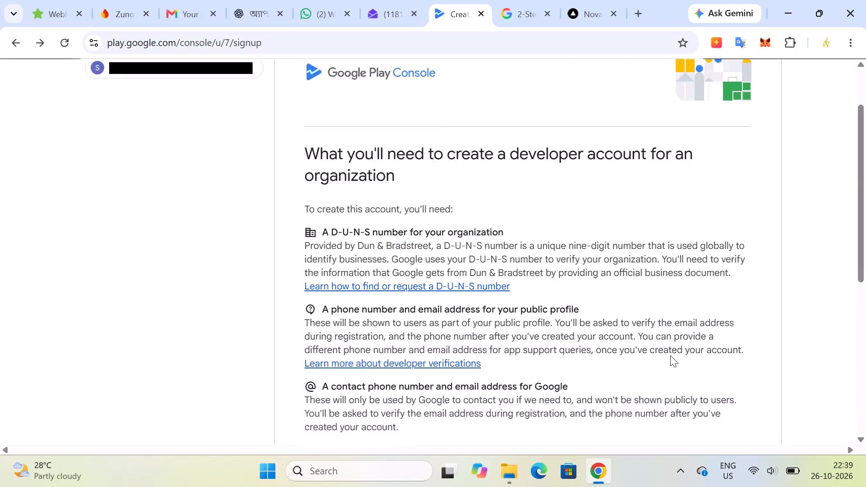
{"action": "scroll", "coordinate": [670, 355], "scroll_direction": "down", "scroll_amount": 3}
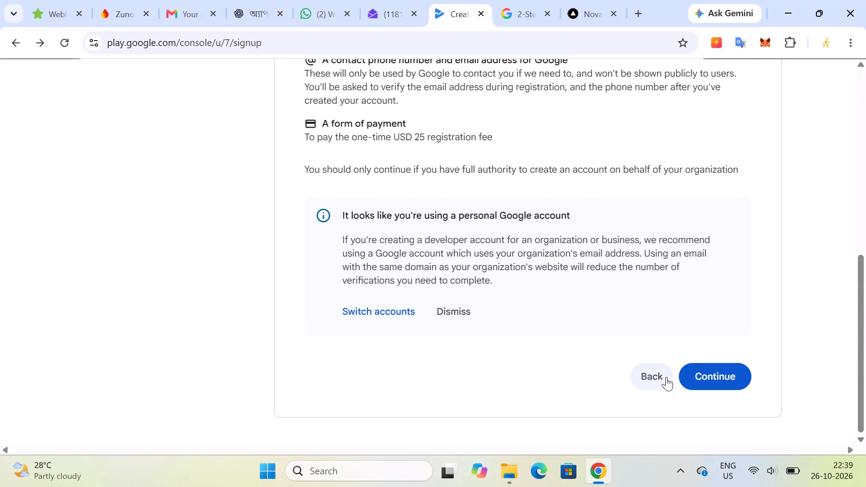
{"action": "left_click", "coordinate": [664, 378]}
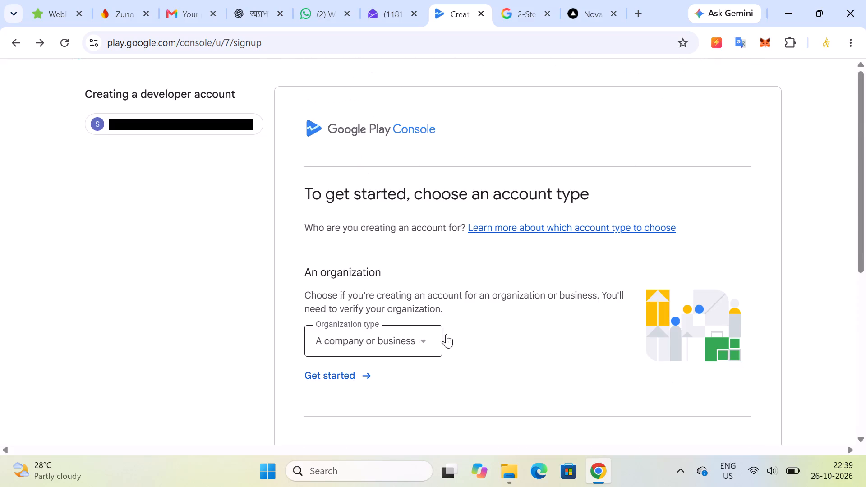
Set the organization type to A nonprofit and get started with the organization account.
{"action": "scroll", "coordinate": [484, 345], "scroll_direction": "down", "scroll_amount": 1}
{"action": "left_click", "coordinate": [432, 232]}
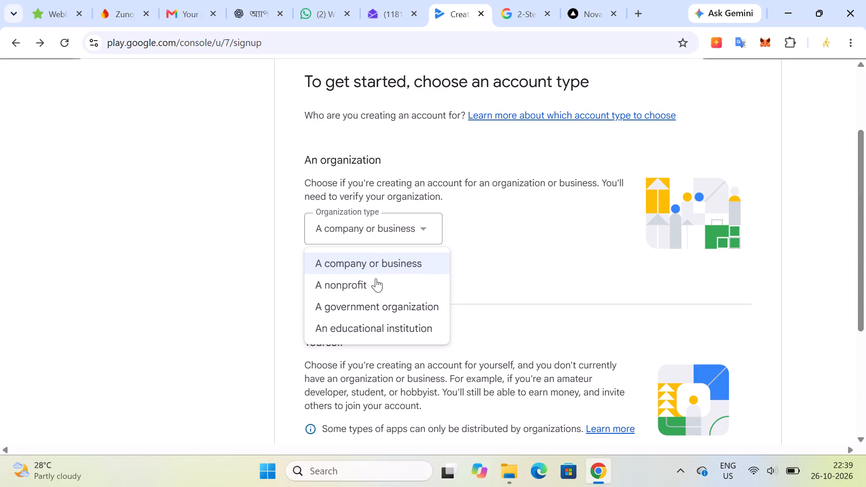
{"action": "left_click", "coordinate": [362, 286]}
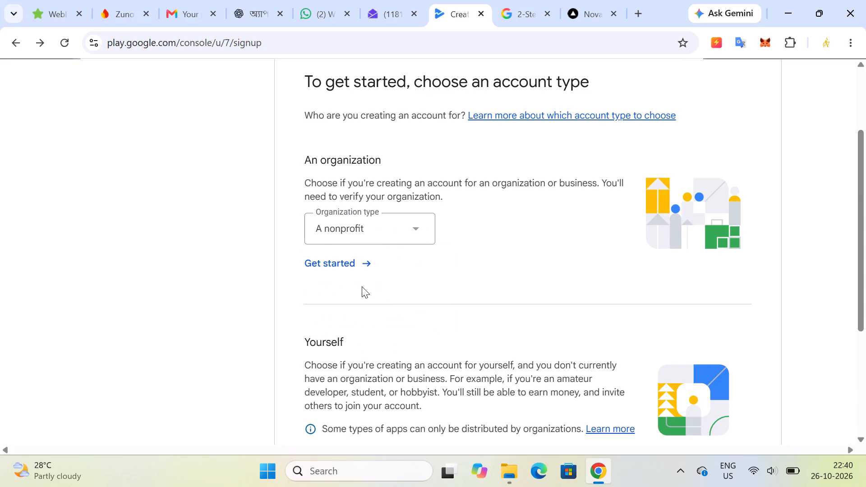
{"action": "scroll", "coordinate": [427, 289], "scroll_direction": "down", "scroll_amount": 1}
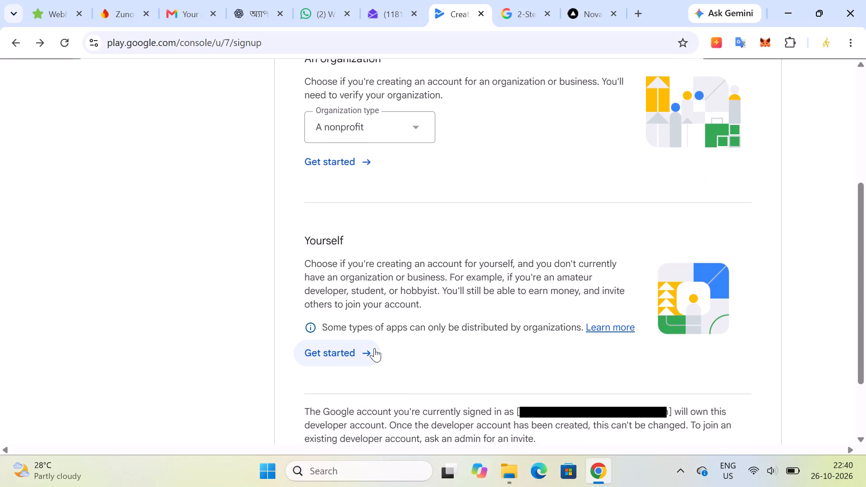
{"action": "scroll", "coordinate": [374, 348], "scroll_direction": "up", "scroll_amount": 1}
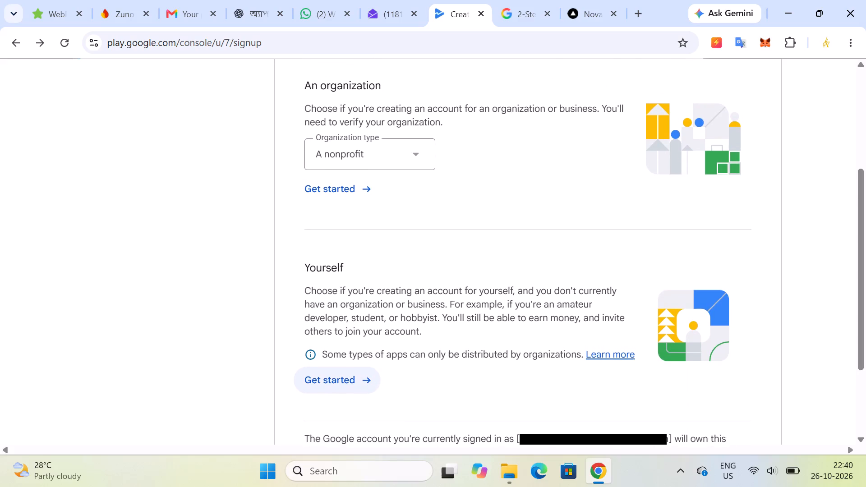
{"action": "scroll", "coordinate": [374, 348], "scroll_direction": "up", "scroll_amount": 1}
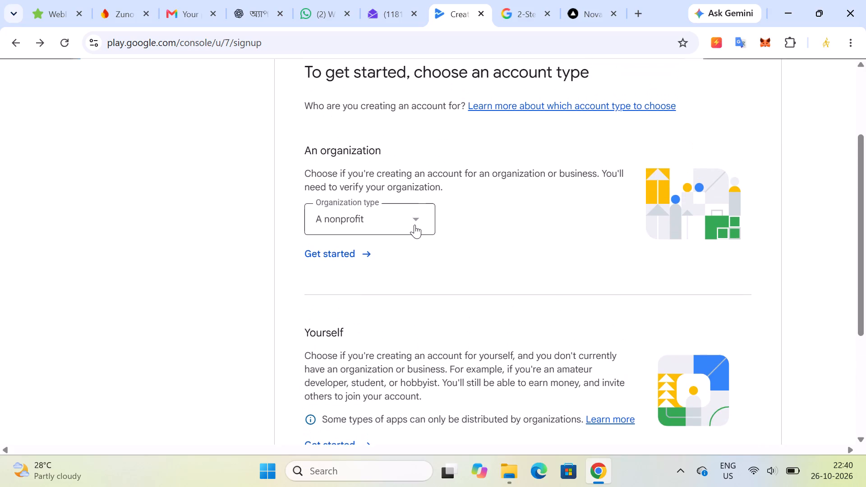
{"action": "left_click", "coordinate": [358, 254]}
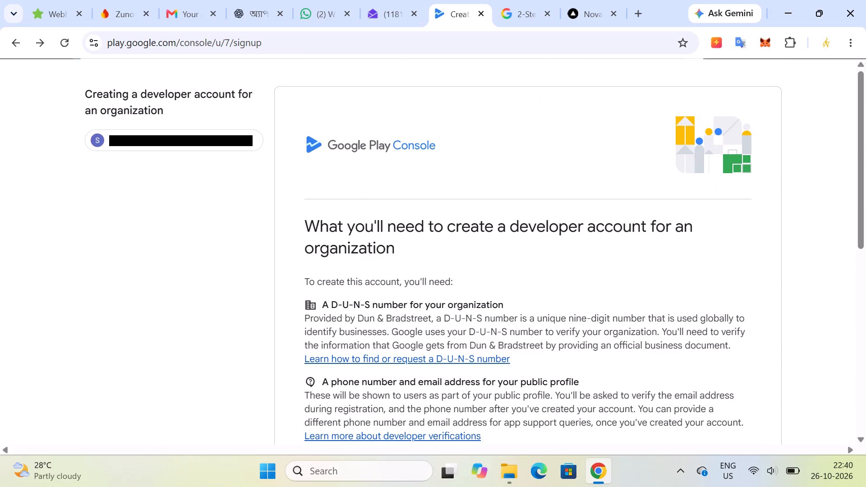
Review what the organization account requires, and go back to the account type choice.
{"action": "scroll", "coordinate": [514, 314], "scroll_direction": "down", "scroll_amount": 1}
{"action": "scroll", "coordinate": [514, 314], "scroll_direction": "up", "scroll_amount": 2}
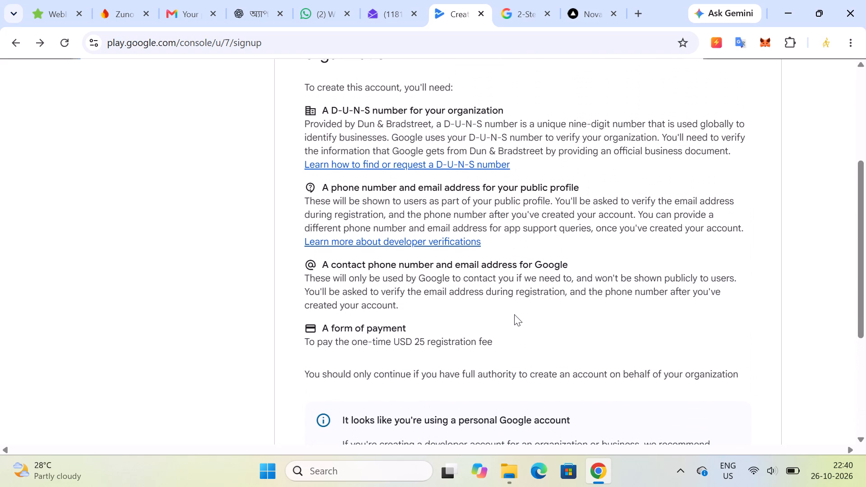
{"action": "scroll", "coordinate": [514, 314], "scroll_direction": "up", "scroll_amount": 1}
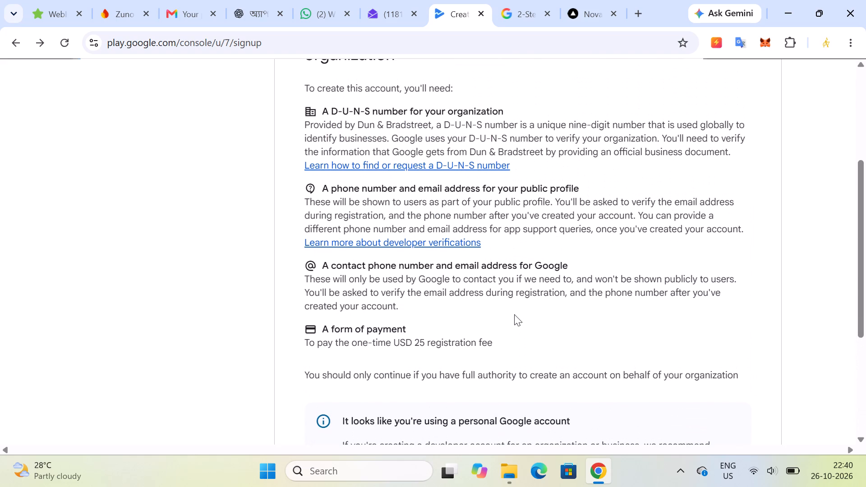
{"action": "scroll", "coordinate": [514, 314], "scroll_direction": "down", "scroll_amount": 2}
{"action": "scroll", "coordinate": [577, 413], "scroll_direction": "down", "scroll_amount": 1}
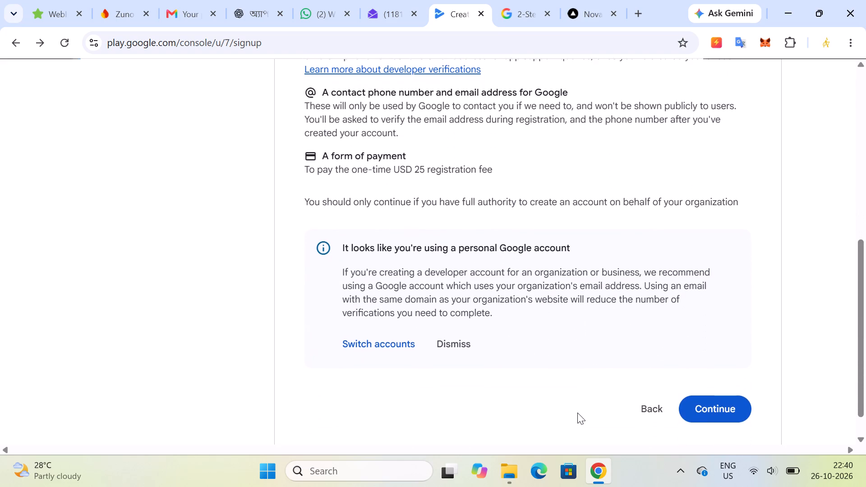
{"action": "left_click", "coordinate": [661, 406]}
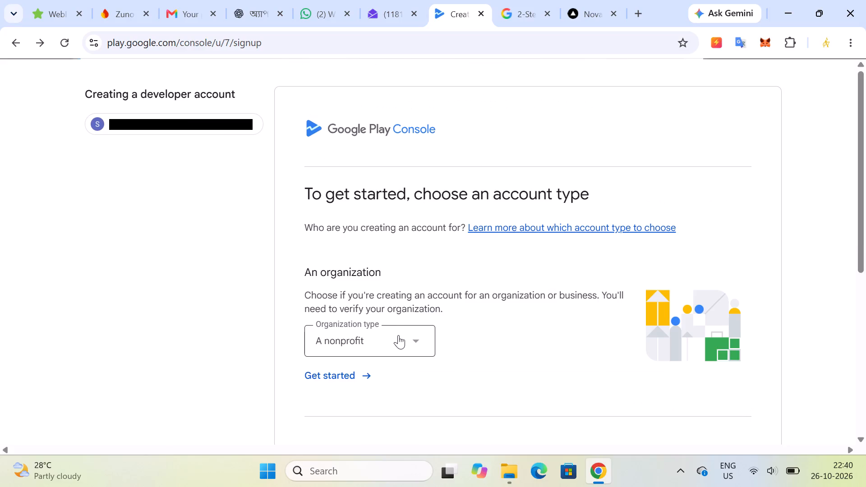
Choose to create the developer account for yourself and get started.
{"action": "left_click", "coordinate": [398, 335]}
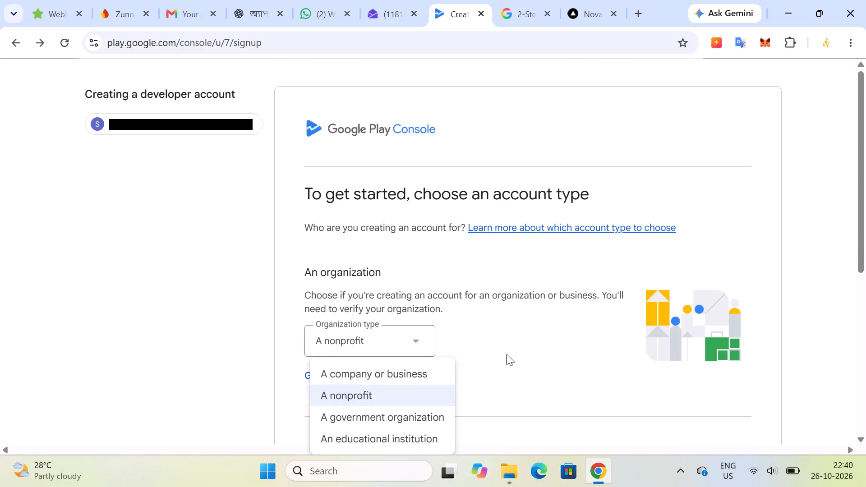
{"action": "left_click", "coordinate": [507, 354]}
{"action": "scroll", "coordinate": [507, 354], "scroll_direction": "down", "scroll_amount": 2}
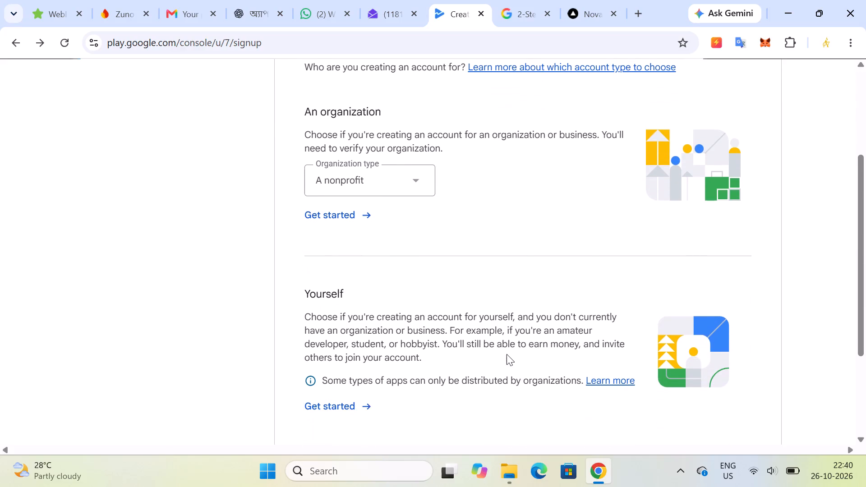
{"action": "left_click", "coordinate": [361, 402]}
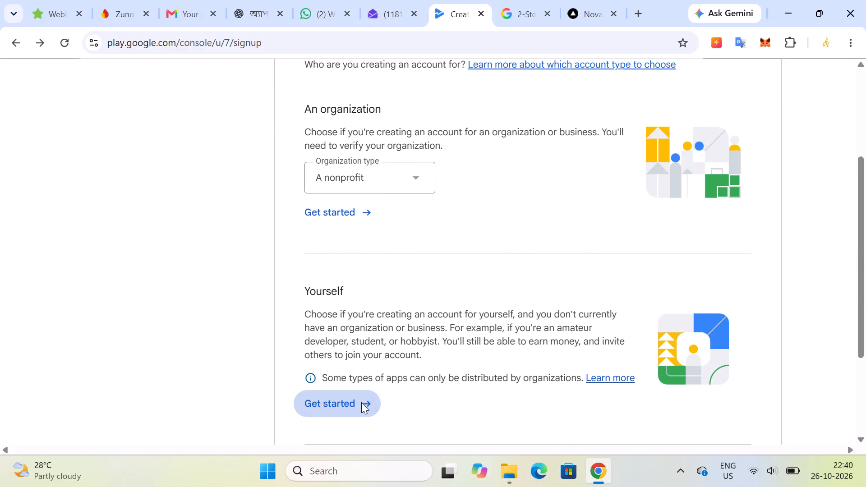
Continue through the requirements, Android developer verification and developer name pages, keeping NovaSphere Labs as the developer name.
{"action": "scroll", "coordinate": [412, 388], "scroll_direction": "down", "scroll_amount": 2}
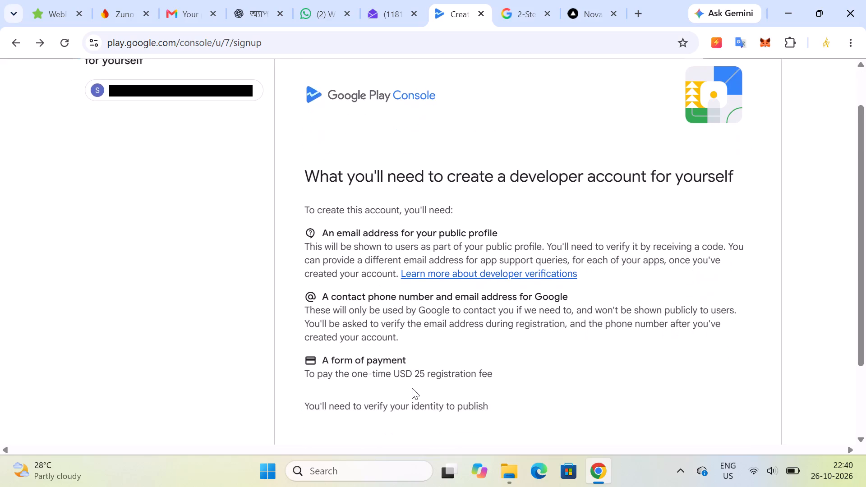
{"action": "scroll", "coordinate": [412, 388], "scroll_direction": "down", "scroll_amount": 1}
{"action": "left_click", "coordinate": [728, 386]}
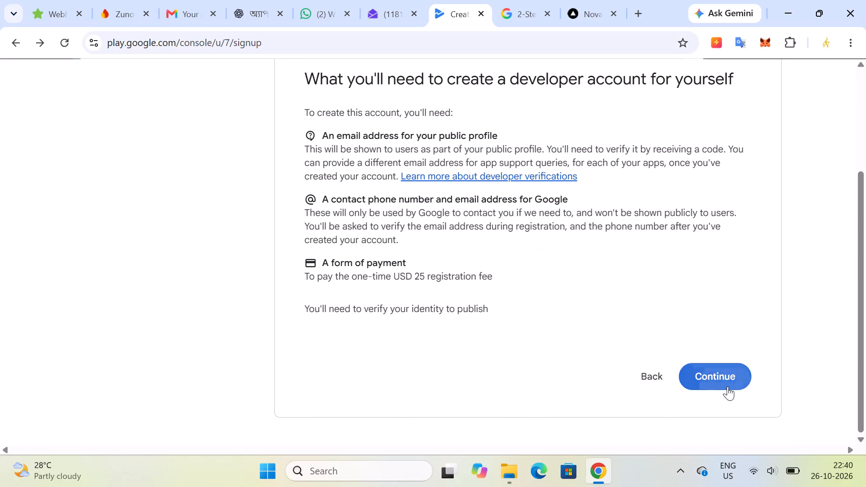
{"action": "scroll", "coordinate": [574, 395], "scroll_direction": "down", "scroll_amount": 1}
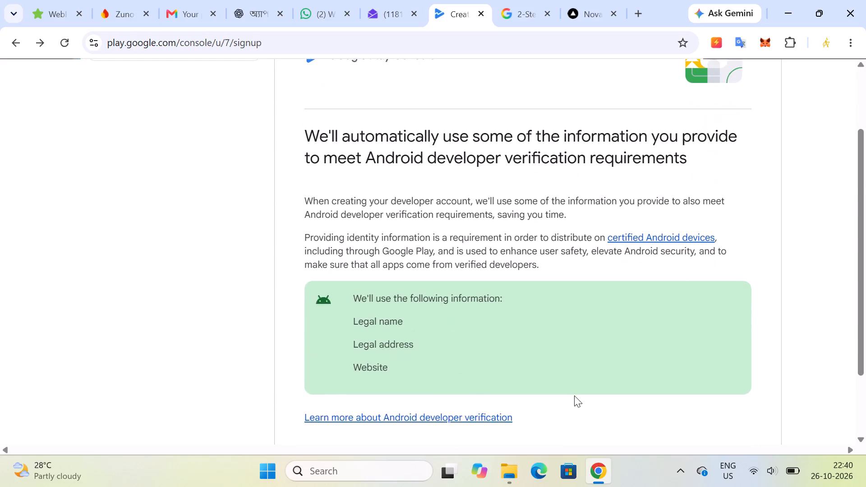
{"action": "scroll", "coordinate": [574, 395], "scroll_direction": "down", "scroll_amount": 1}
{"action": "left_click", "coordinate": [728, 374]}
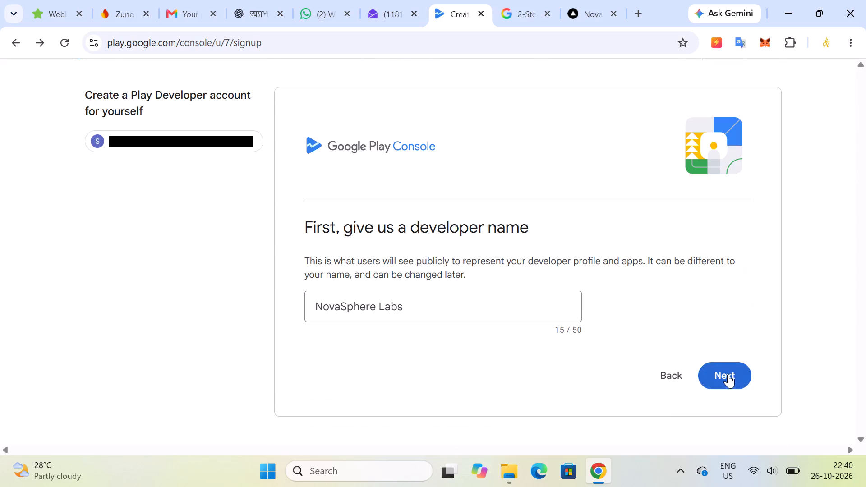
{"action": "left_click", "coordinate": [739, 368]}
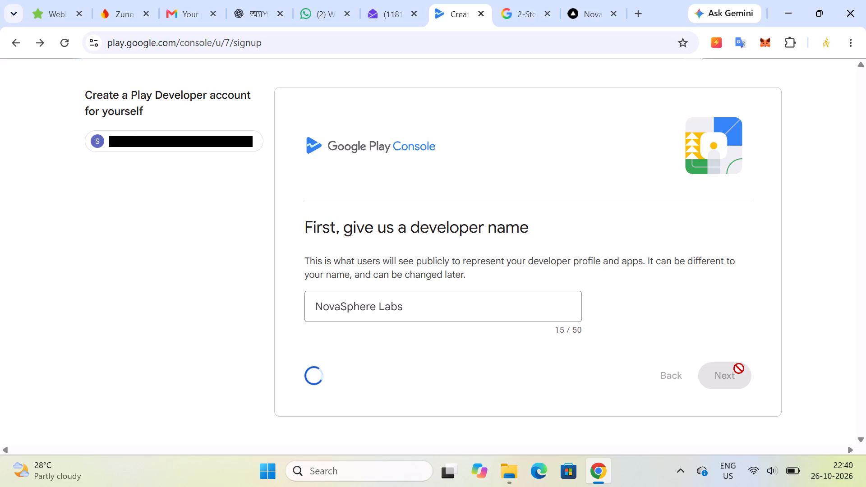
Start creating a new payments profile to link to the personal developer account.
{"action": "scroll", "coordinate": [739, 368], "scroll_direction": "down", "scroll_amount": 1}
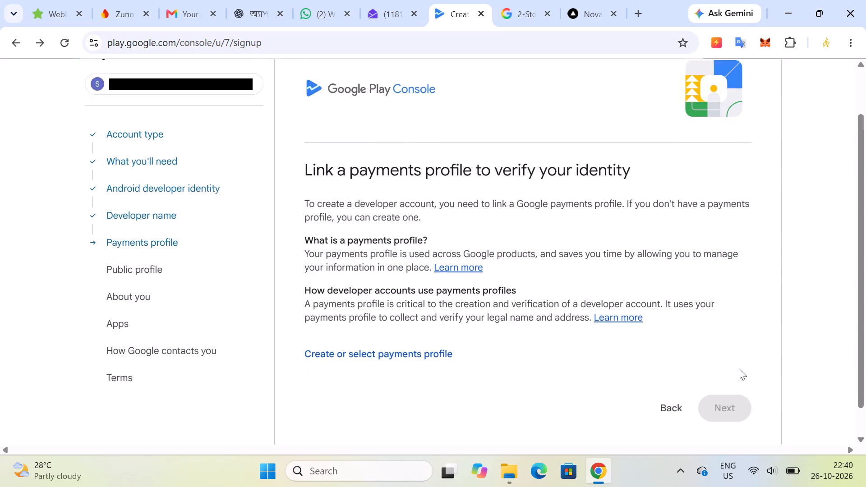
{"action": "left_click", "coordinate": [380, 336]}
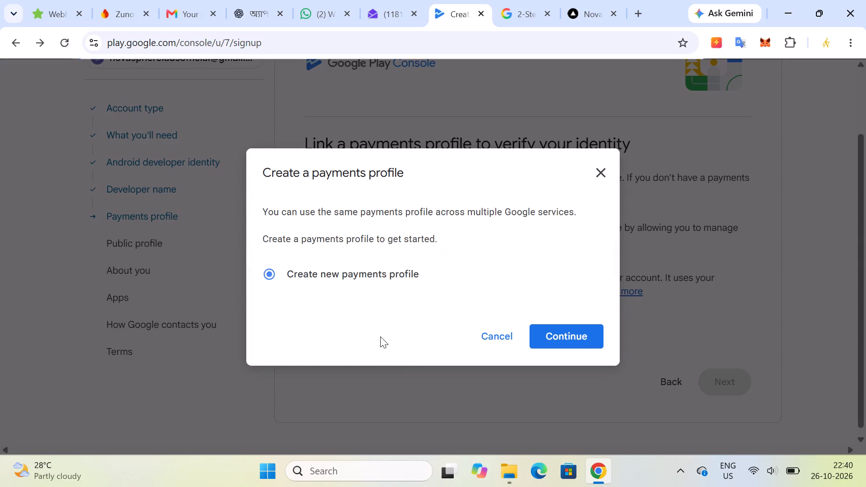
{"action": "left_click", "coordinate": [596, 331]}
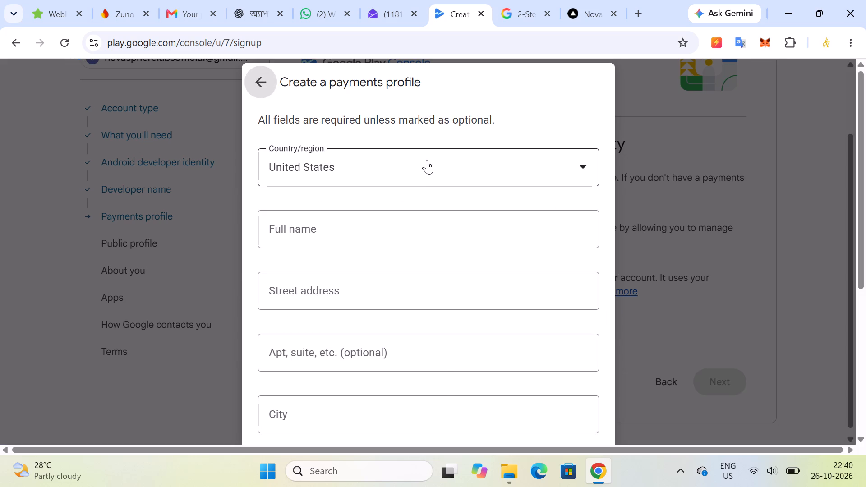
Set the payments profile's country/region to India.
{"action": "left_click", "coordinate": [427, 160]}
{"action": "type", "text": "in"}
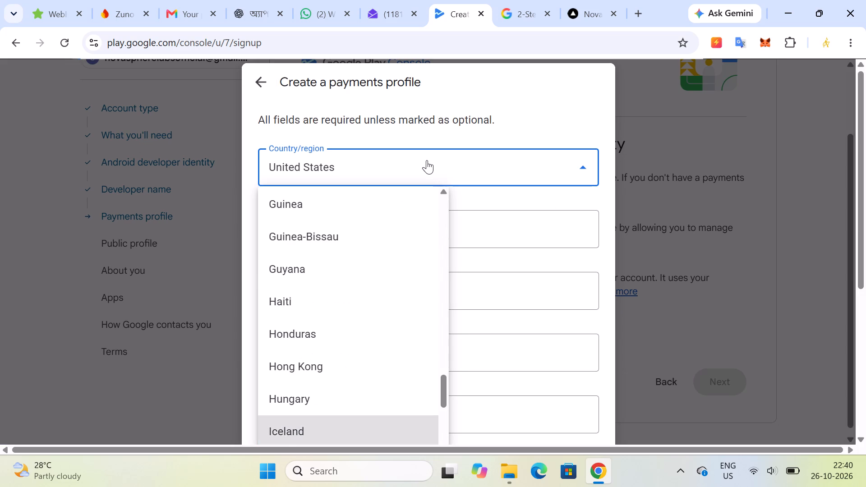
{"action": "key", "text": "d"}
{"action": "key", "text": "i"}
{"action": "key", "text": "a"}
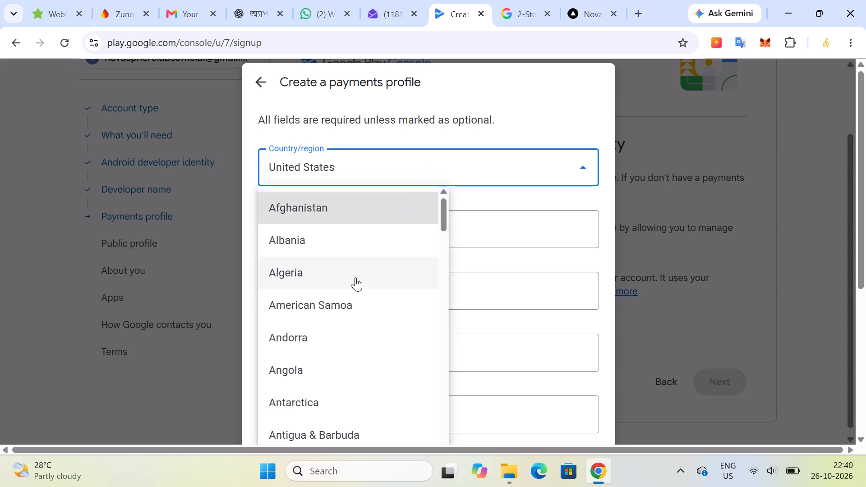
{"action": "scroll", "coordinate": [355, 277], "scroll_direction": "down", "scroll_amount": 4}
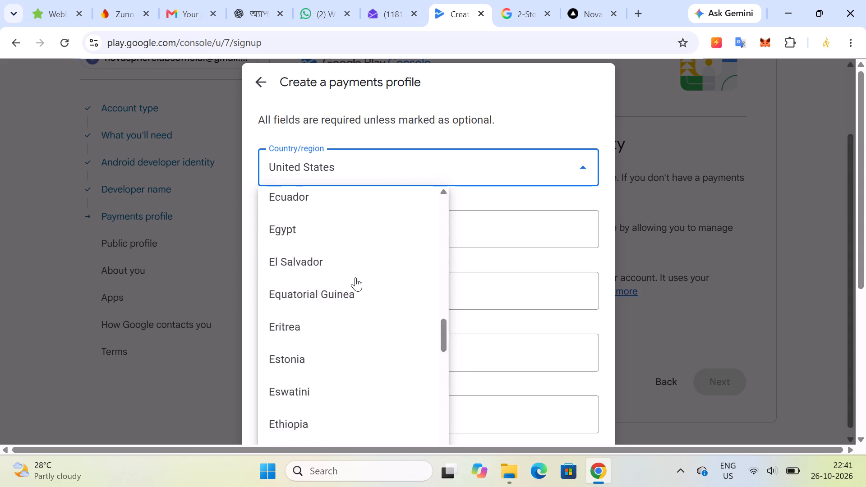
{"action": "scroll", "coordinate": [355, 277], "scroll_direction": "down", "scroll_amount": 4}
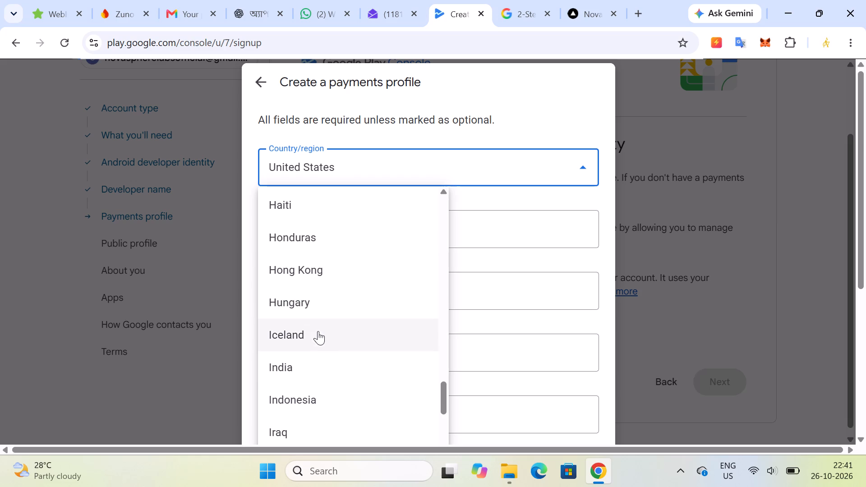
{"action": "left_click", "coordinate": [313, 364]}
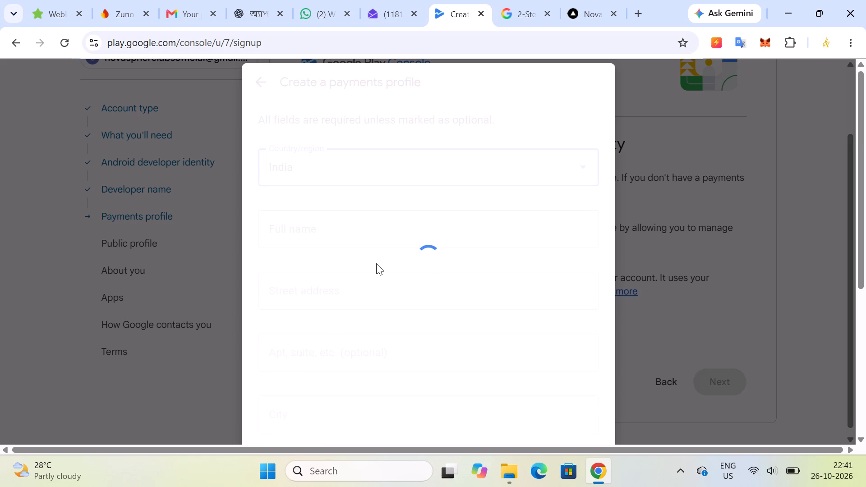
Enter the account holder's full legal name in the payments profile.
{"action": "left_click", "coordinate": [393, 228]}
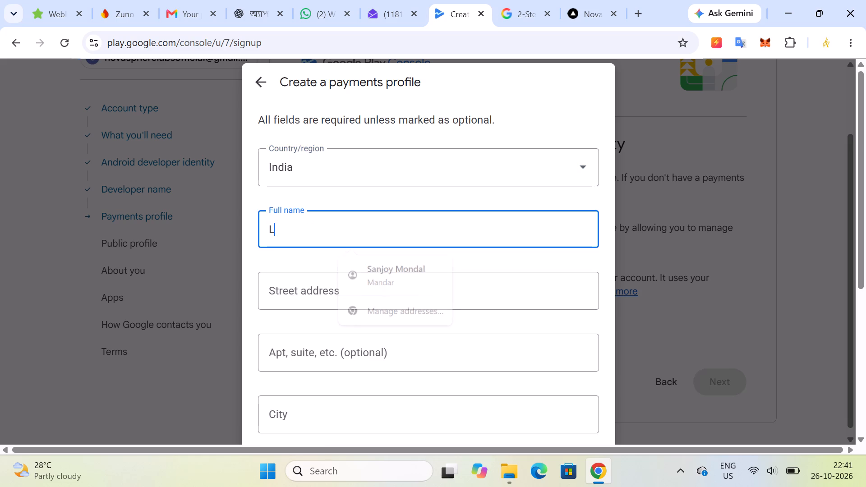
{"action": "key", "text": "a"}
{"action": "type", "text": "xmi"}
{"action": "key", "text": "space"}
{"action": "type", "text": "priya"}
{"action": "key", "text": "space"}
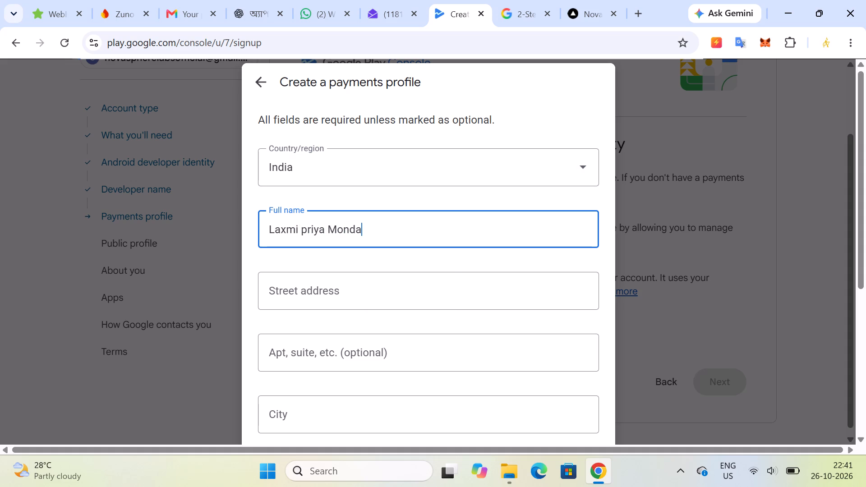
Fill in the street address, city and pin code from the saved address suggestion, and set the state to West Bengal.
{"action": "left_click", "coordinate": [367, 296]}
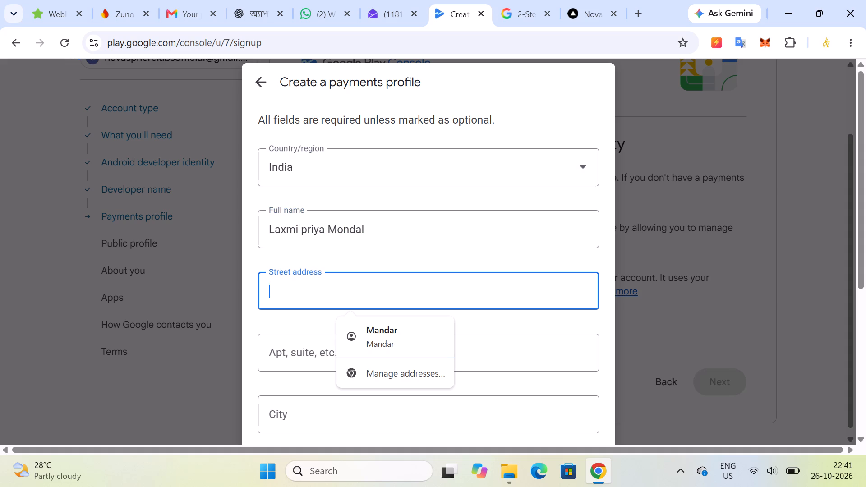
{"action": "left_click", "coordinate": [383, 322]}
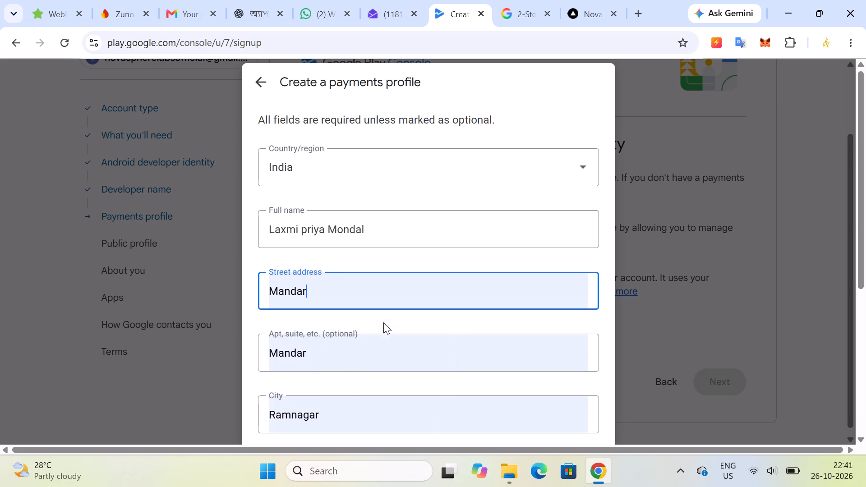
{"action": "scroll", "coordinate": [382, 367], "scroll_direction": "down", "scroll_amount": 2}
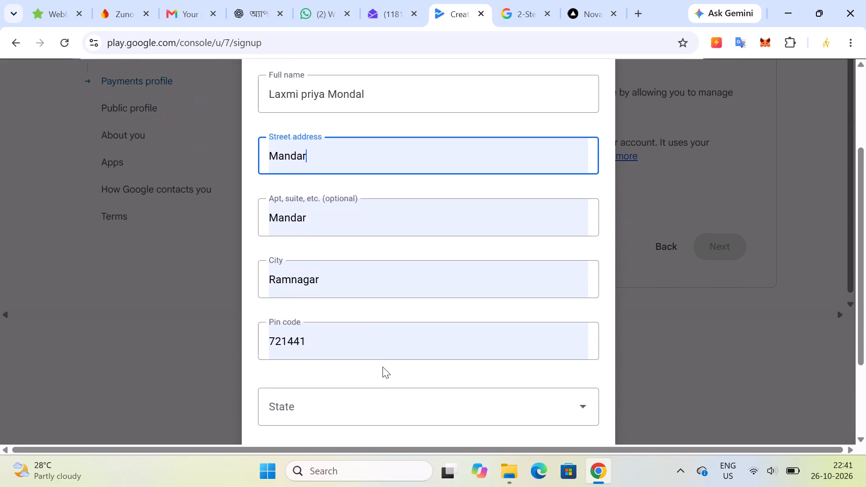
{"action": "left_click", "coordinate": [387, 388]}
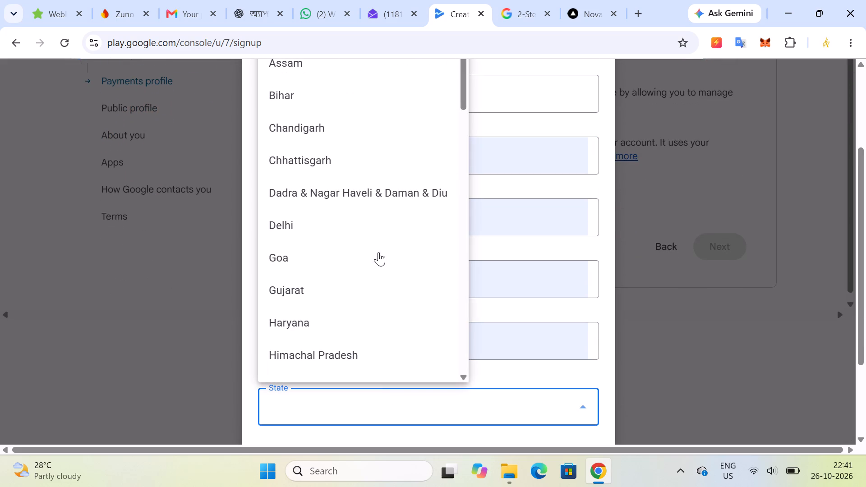
{"action": "scroll", "coordinate": [378, 252], "scroll_direction": "down", "scroll_amount": 4}
{"action": "left_click", "coordinate": [345, 354]}
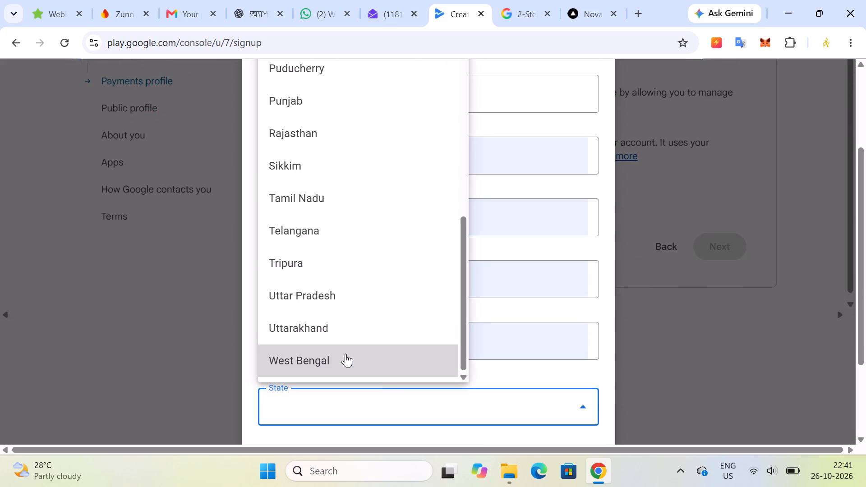
Save the new payments profile so that it is linked to the developer account, and review its details.
{"action": "scroll", "coordinate": [427, 371], "scroll_direction": "down", "scroll_amount": 1}
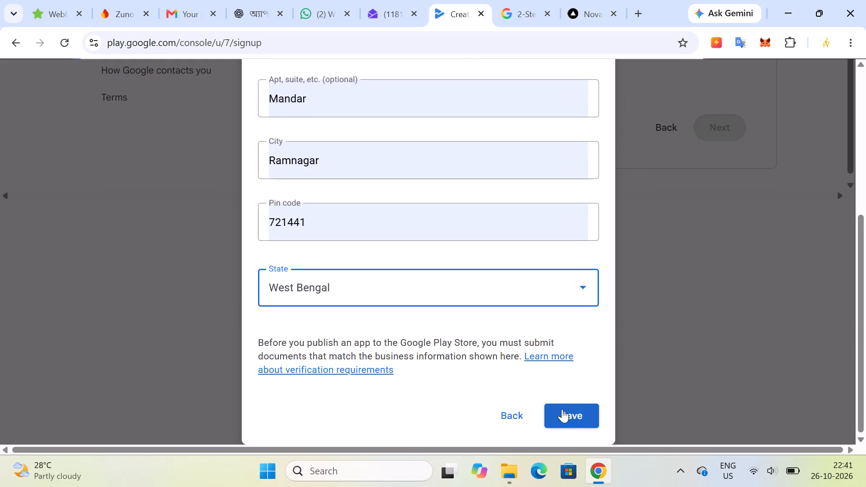
{"action": "left_click", "coordinate": [562, 409]}
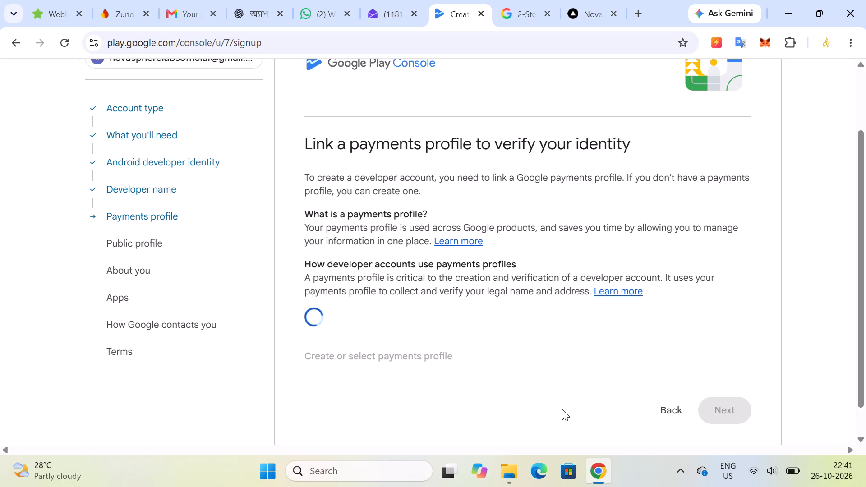
{"action": "scroll", "coordinate": [562, 409], "scroll_direction": "down", "scroll_amount": 1}
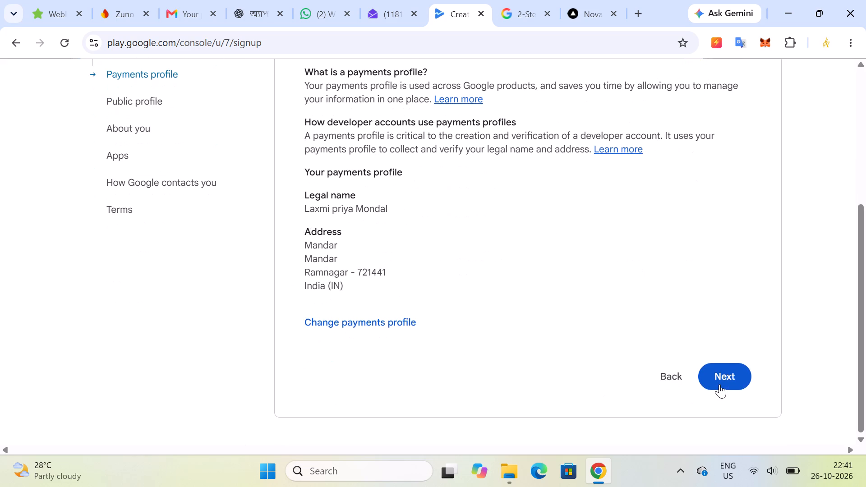
Accept the linked payments profile and continue to the Public profile stage of the developer account signup.
{"action": "left_click", "coordinate": [719, 384]}
{"action": "scroll", "coordinate": [731, 294], "scroll_direction": "down", "scroll_amount": 1}
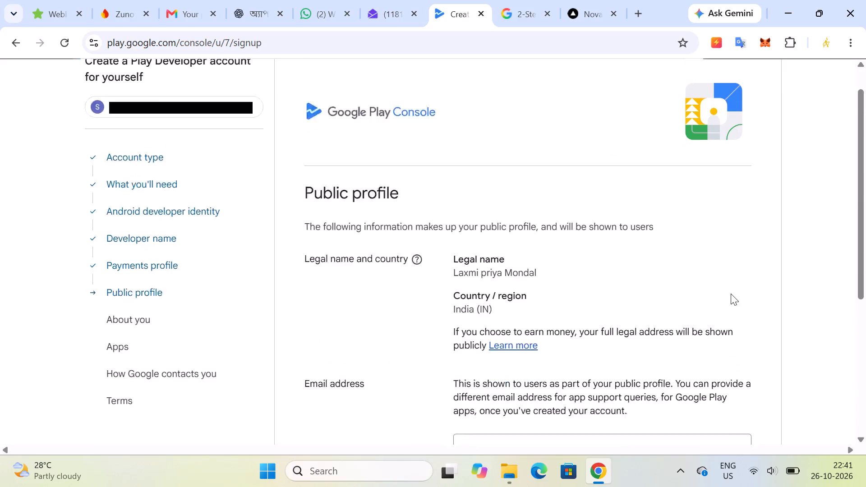
{"action": "scroll", "coordinate": [731, 294], "scroll_direction": "down", "scroll_amount": 2}
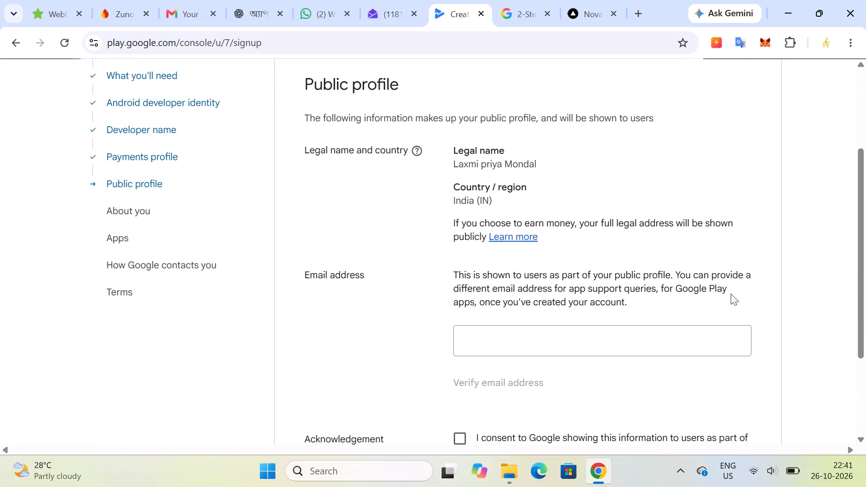
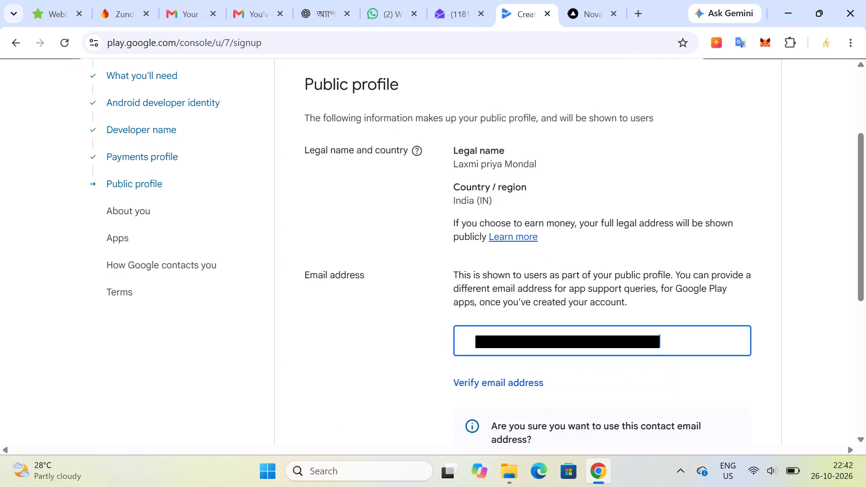
Remove the extra leading characters from the public profile's contact email address and start verifying that address.
{"action": "left_click", "coordinate": [489, 341]}
{"action": "key", "text": "BackSpace"}
{"action": "key", "text": "BackSpace"}
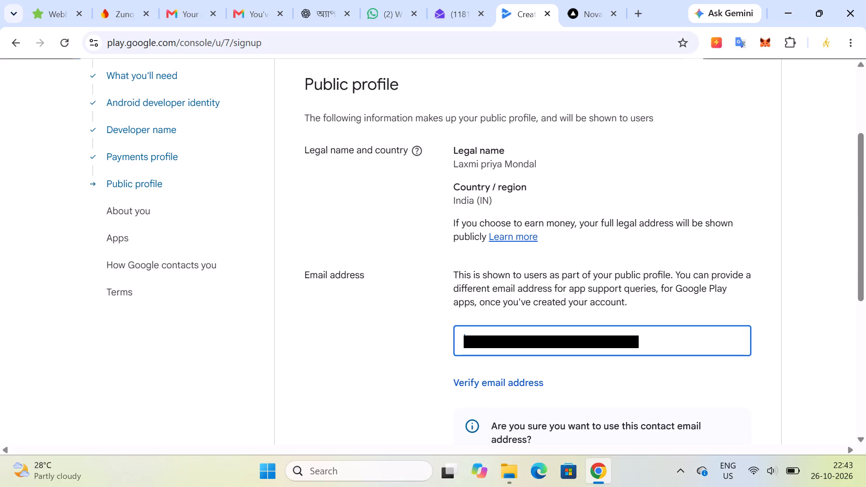
{"action": "left_click", "coordinate": [495, 384]}
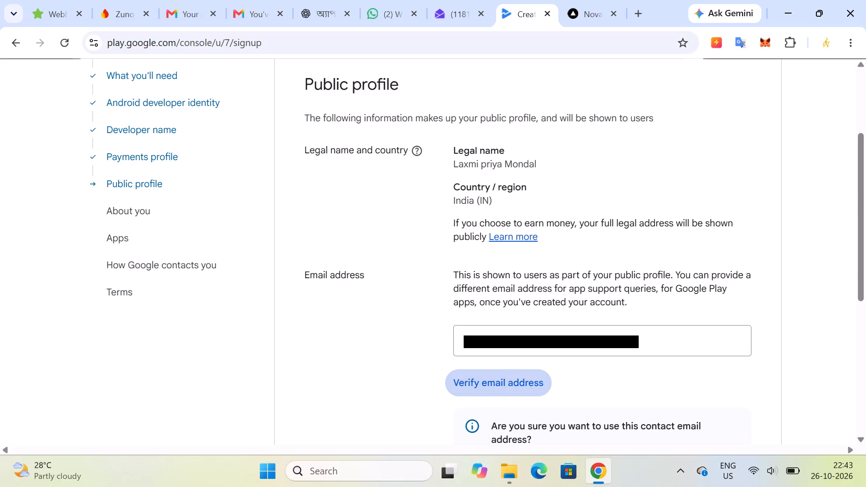
Consent to showing the public profile information to users and continue to the About you page.
{"action": "scroll", "coordinate": [495, 384], "scroll_direction": "down", "scroll_amount": 3}
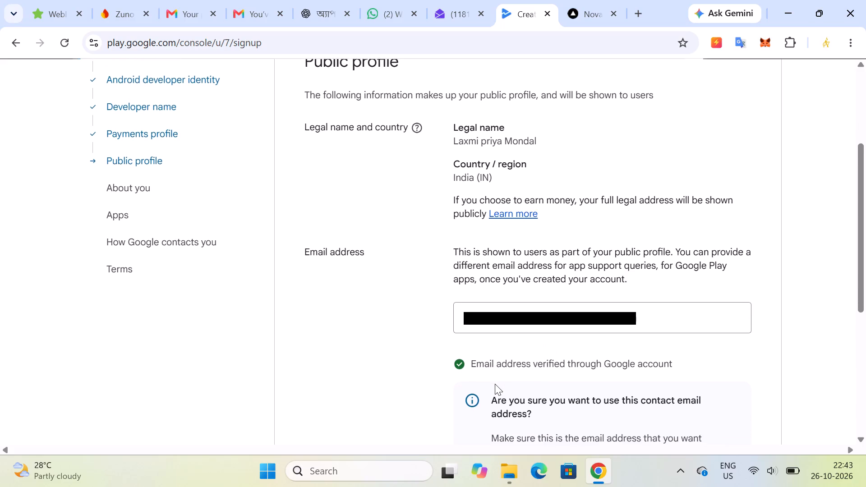
{"action": "scroll", "coordinate": [495, 384], "scroll_direction": "down", "scroll_amount": 2}
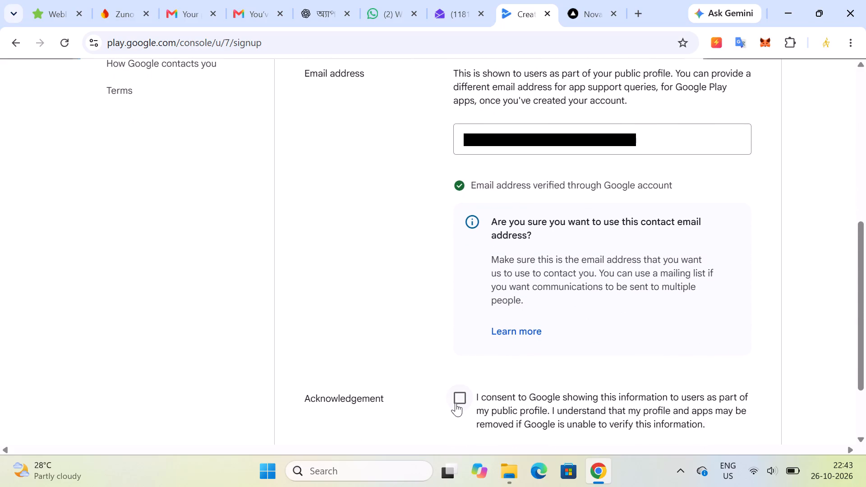
{"action": "left_click", "coordinate": [455, 403]}
{"action": "scroll", "coordinate": [455, 403], "scroll_direction": "down", "scroll_amount": 1}
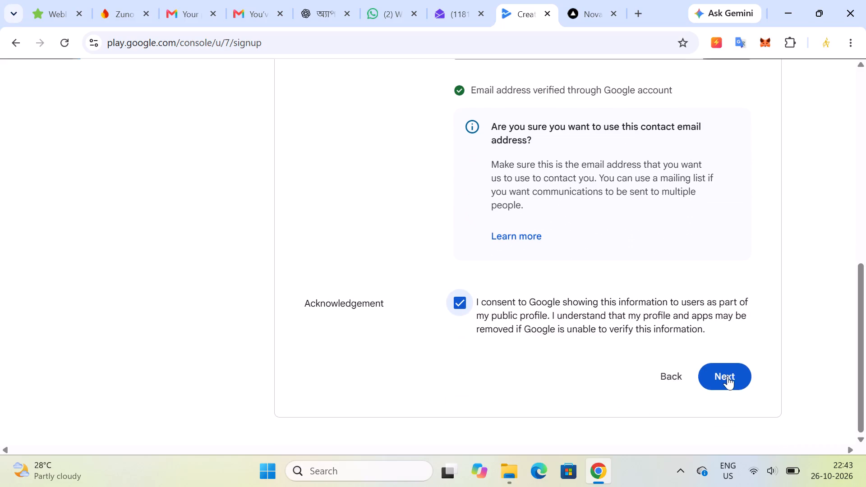
{"action": "left_click", "coordinate": [729, 378]}
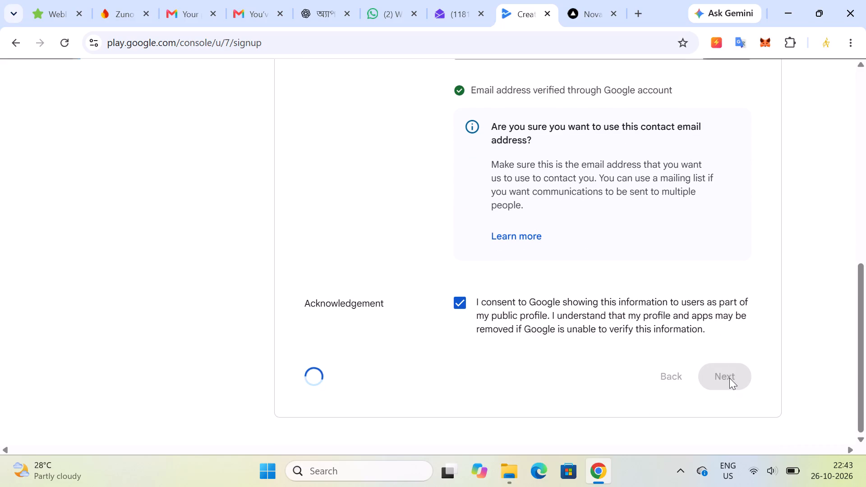
Examine the About you questions on experience, other Google accounts and website.
{"action": "scroll", "coordinate": [729, 378], "scroll_direction": "down", "scroll_amount": 2}
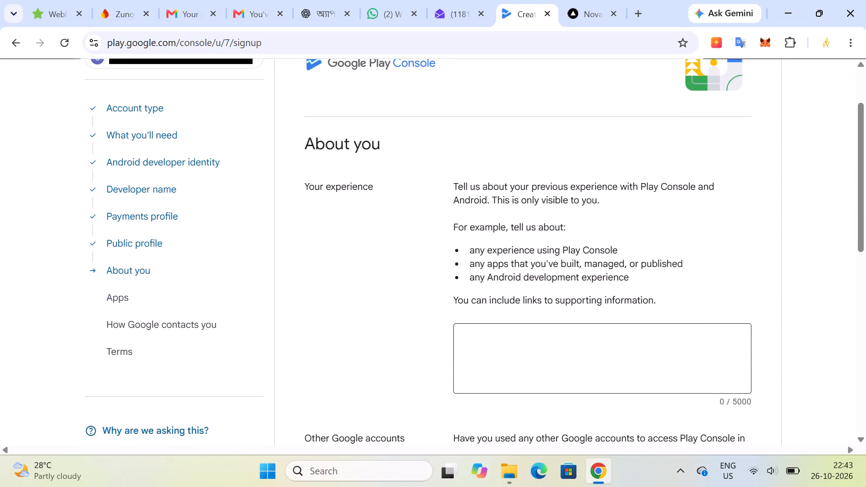
{"action": "scroll", "coordinate": [729, 378], "scroll_direction": "down", "scroll_amount": 3}
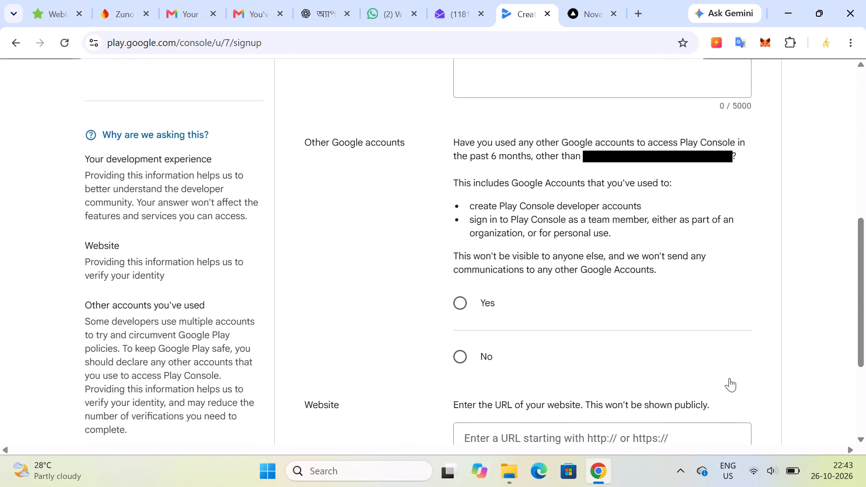
{"action": "scroll", "coordinate": [729, 378], "scroll_direction": "down", "scroll_amount": 1}
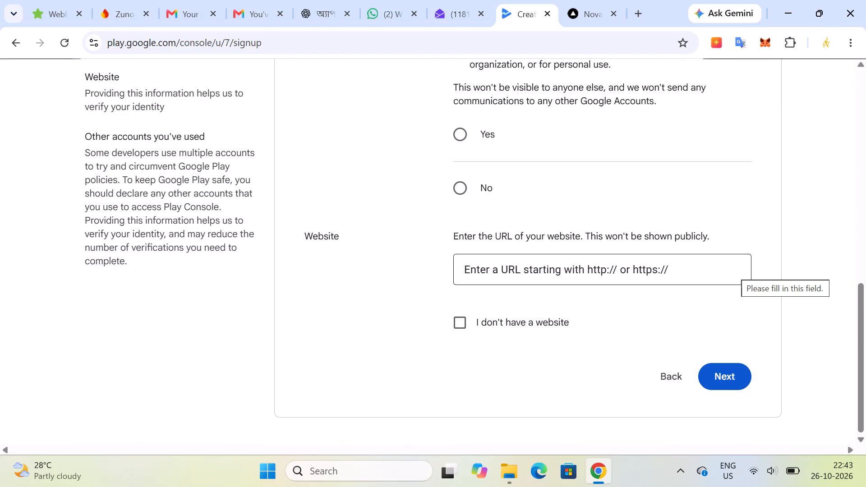
{"action": "scroll", "coordinate": [736, 290], "scroll_direction": "up", "scroll_amount": 2}
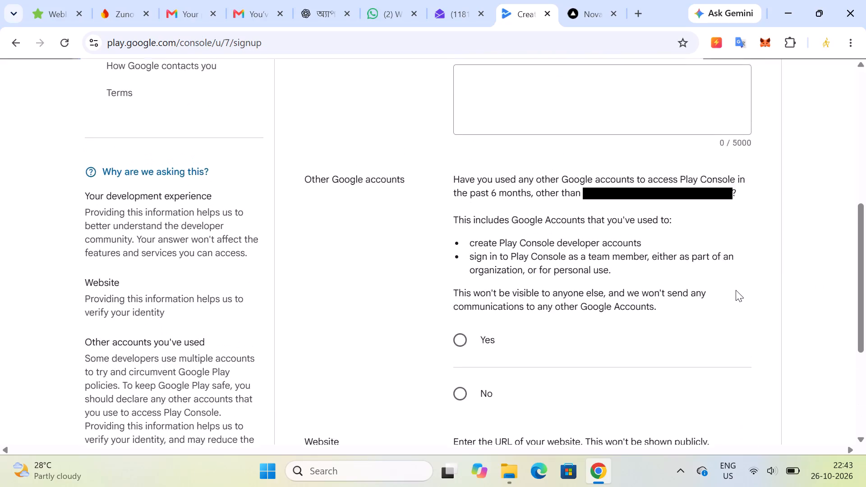
{"action": "scroll", "coordinate": [736, 290], "scroll_direction": "up", "scroll_amount": 1}
{"action": "scroll", "coordinate": [736, 290], "scroll_direction": "down", "scroll_amount": 1}
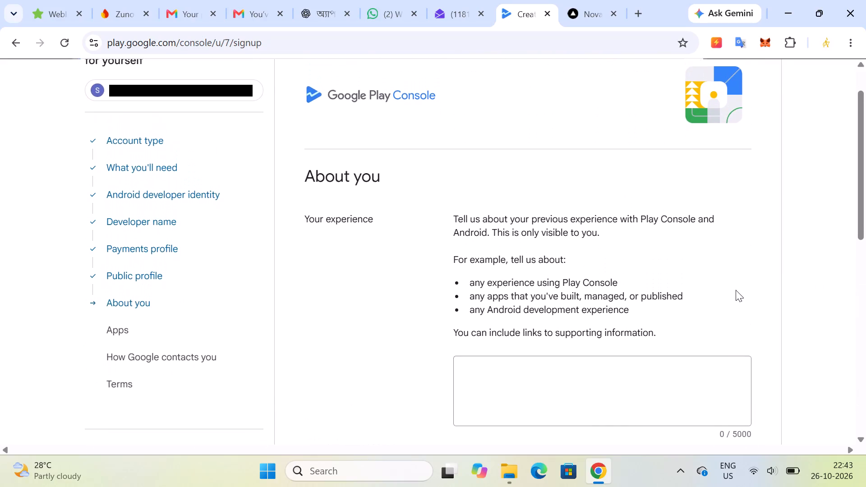
{"action": "scroll", "coordinate": [736, 290], "scroll_direction": "up", "scroll_amount": 1}
{"action": "scroll", "coordinate": [736, 290], "scroll_direction": "down", "scroll_amount": 2}
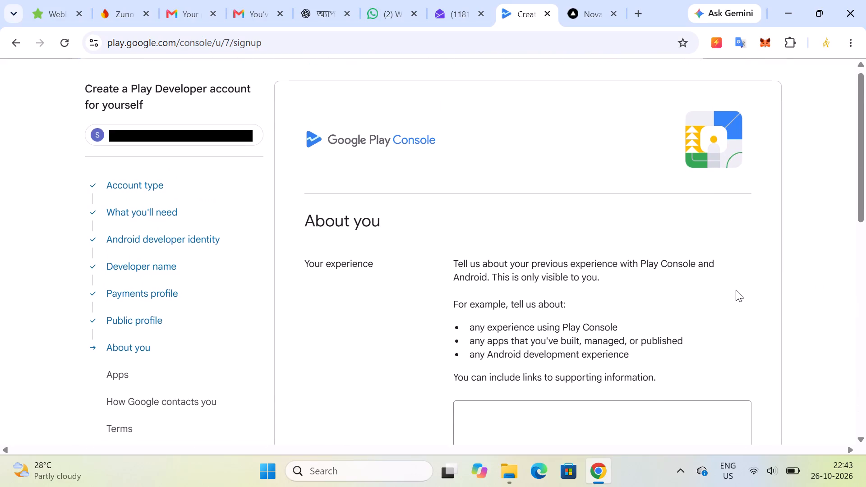
{"action": "scroll", "coordinate": [736, 290], "scroll_direction": "down", "scroll_amount": 3}
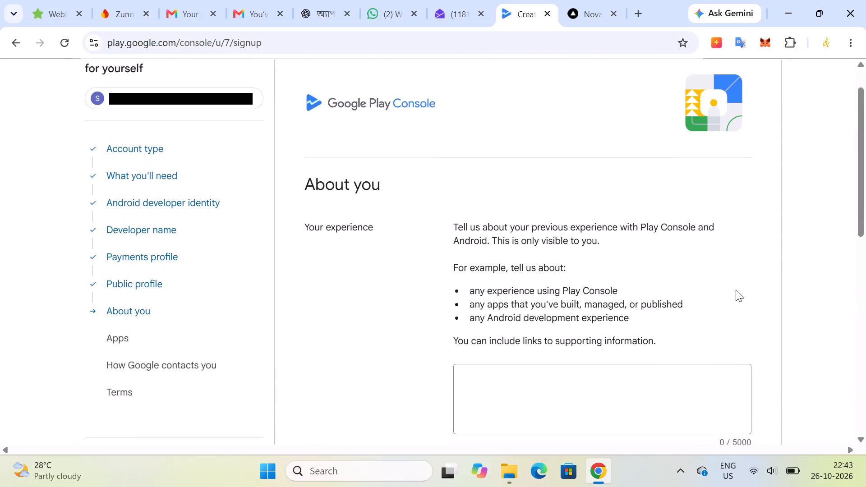
{"action": "scroll", "coordinate": [736, 290], "scroll_direction": "down", "scroll_amount": 1}
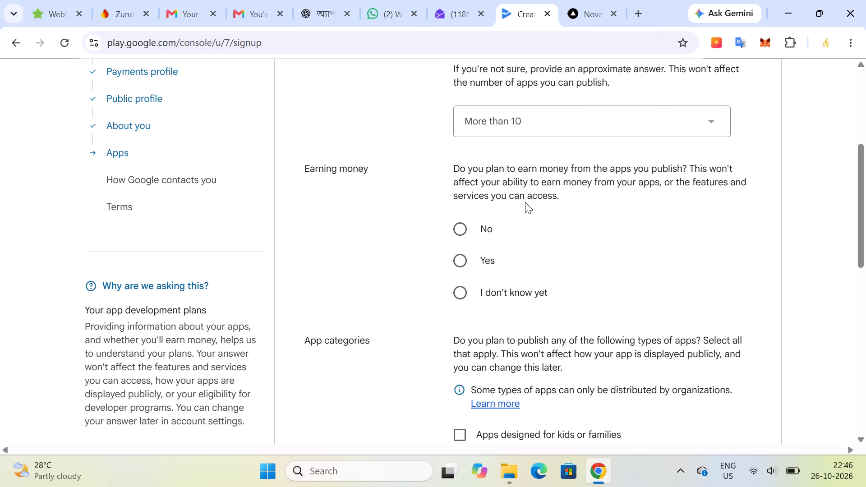
{"action": "left_click", "coordinate": [480, 256]}
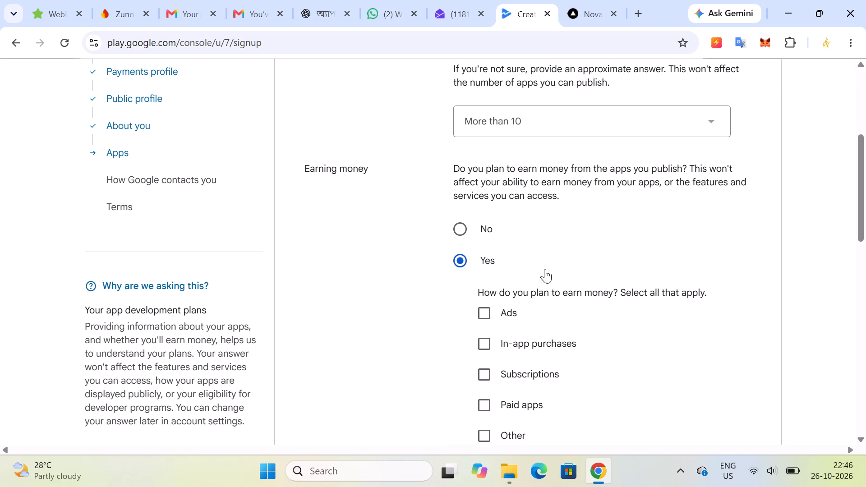
{"action": "scroll", "coordinate": [545, 269], "scroll_direction": "down", "scroll_amount": 1}
{"action": "left_click", "coordinate": [491, 268]}
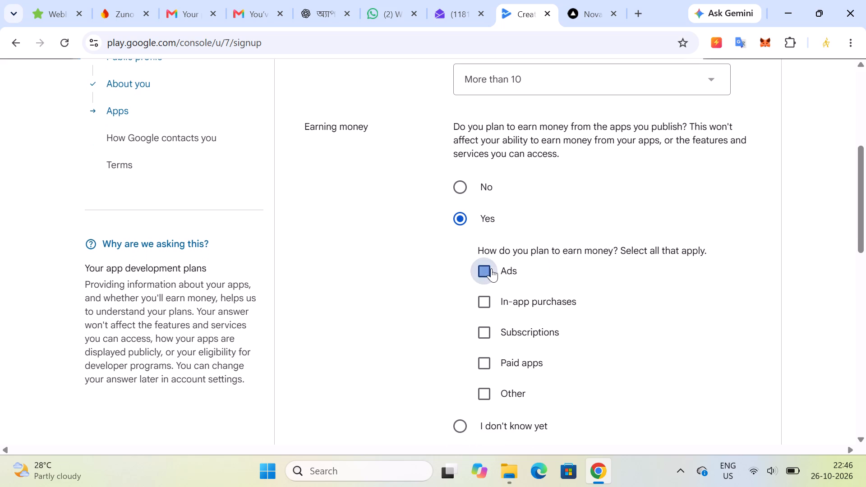
{"action": "left_click", "coordinate": [484, 294]}
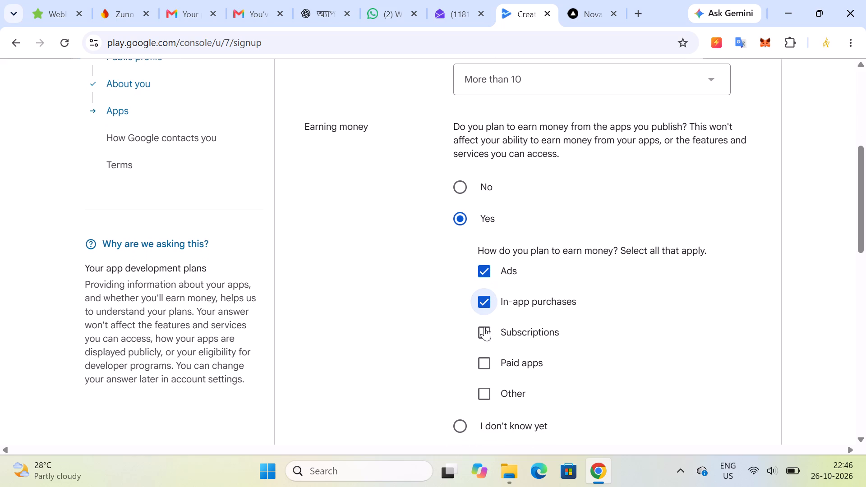
{"action": "left_click", "coordinate": [484, 327]}
{"action": "left_click", "coordinate": [485, 355]}
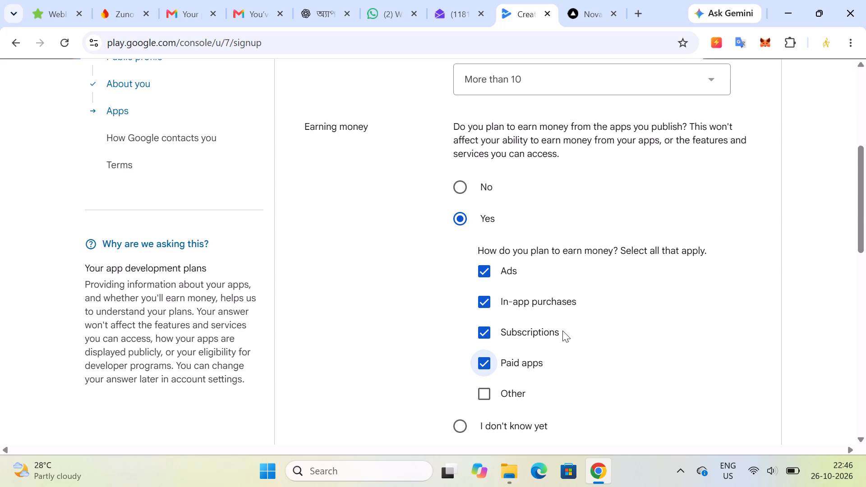
Review the App categories question and its full list of app types, from kids or families apps to None of the above.
{"action": "scroll", "coordinate": [562, 331], "scroll_direction": "down", "scroll_amount": 3}
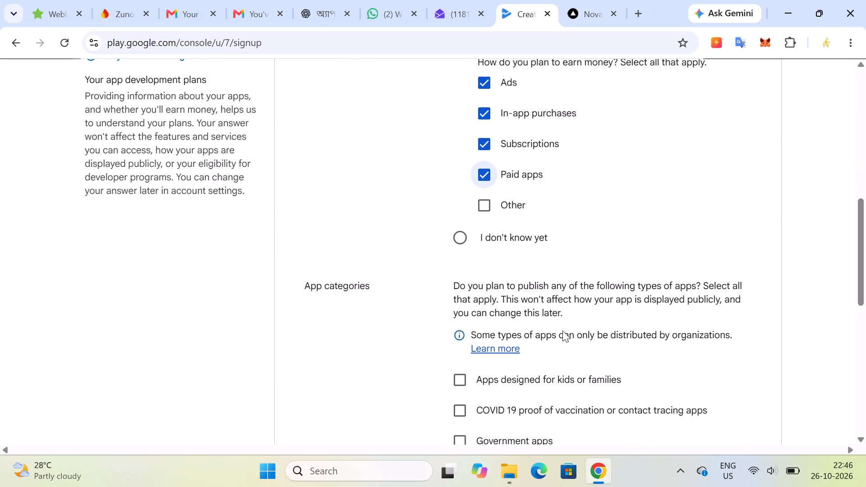
{"action": "scroll", "coordinate": [562, 331], "scroll_direction": "down", "scroll_amount": 2}
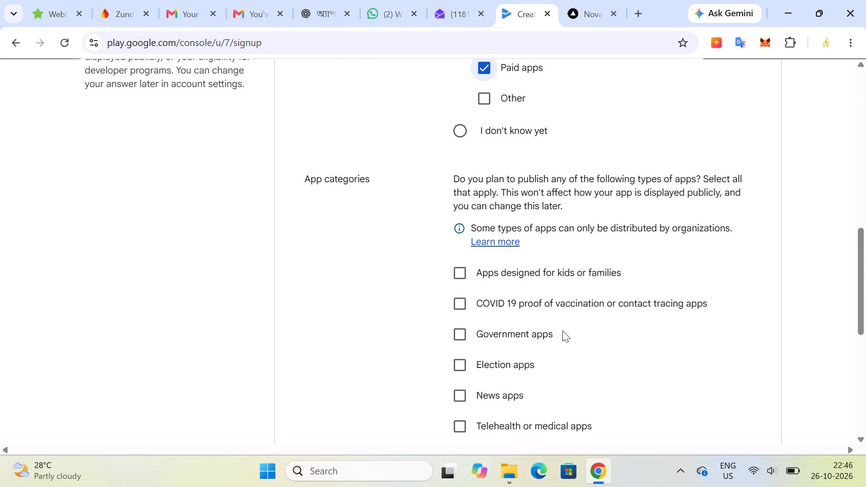
{"action": "scroll", "coordinate": [562, 331], "scroll_direction": "down", "scroll_amount": 3}
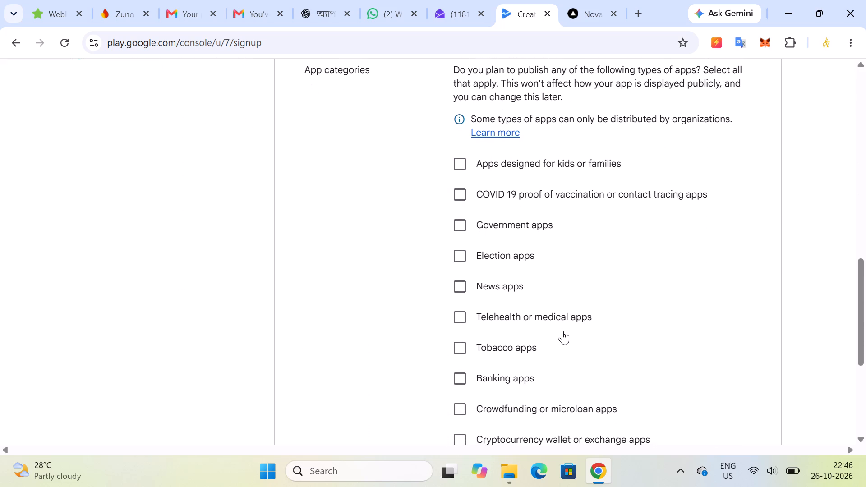
{"action": "scroll", "coordinate": [562, 331], "scroll_direction": "down", "scroll_amount": 1}
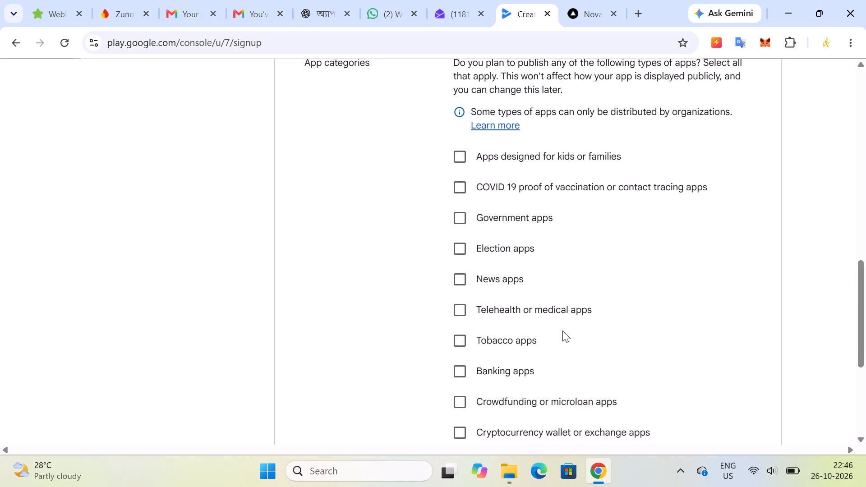
{"action": "scroll", "coordinate": [562, 331], "scroll_direction": "down", "scroll_amount": 1}
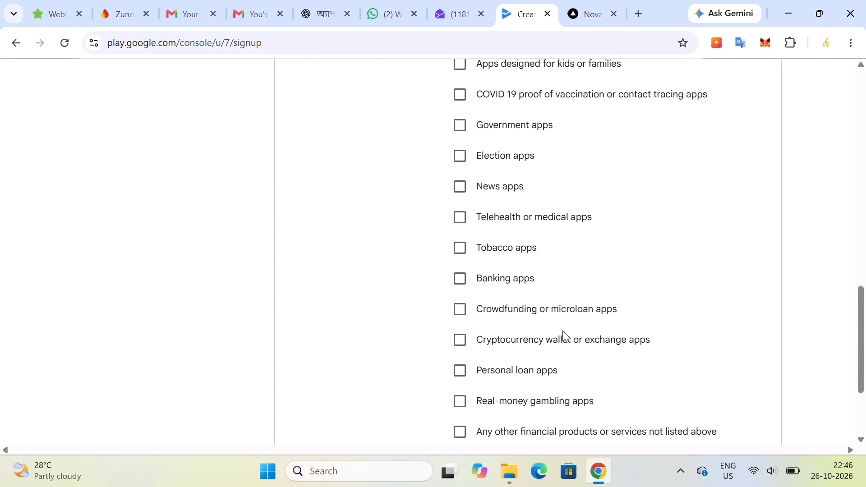
{"action": "scroll", "coordinate": [562, 331], "scroll_direction": "up", "scroll_amount": 1}
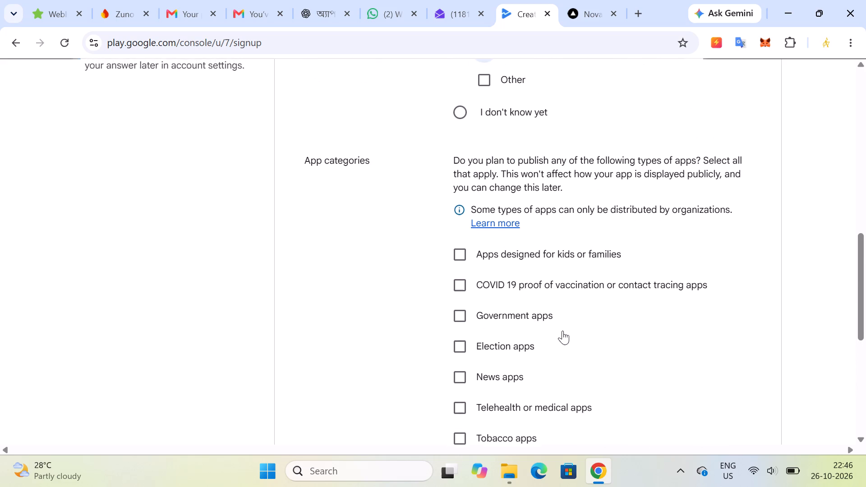
{"action": "scroll", "coordinate": [562, 331], "scroll_direction": "up", "scroll_amount": 2}
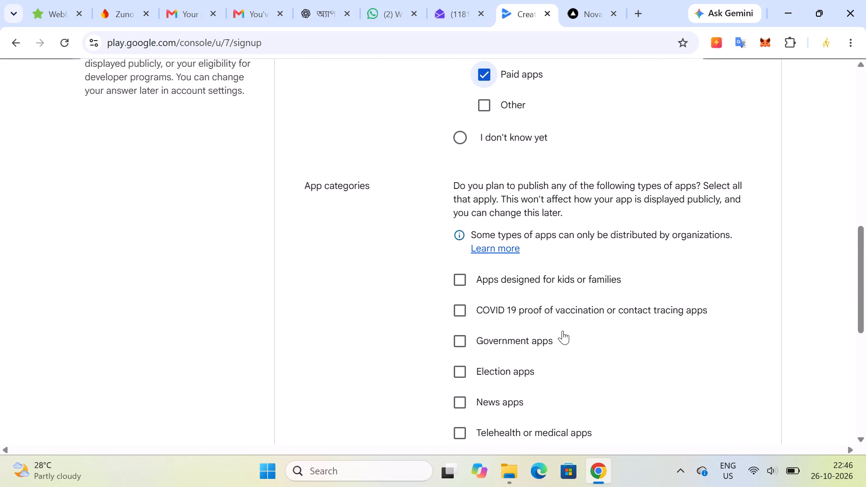
{"action": "scroll", "coordinate": [562, 331], "scroll_direction": "up", "scroll_amount": 1}
{"action": "scroll", "coordinate": [565, 329], "scroll_direction": "down", "scroll_amount": 1}
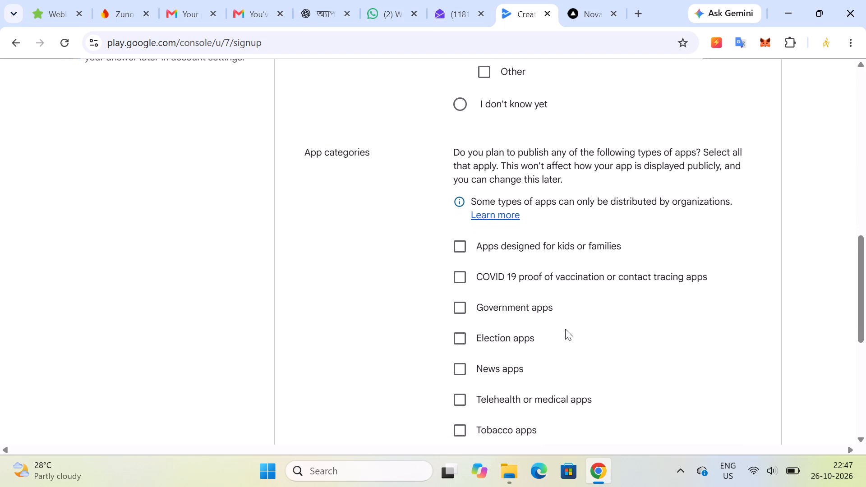
{"action": "scroll", "coordinate": [565, 329], "scroll_direction": "down", "scroll_amount": 3}
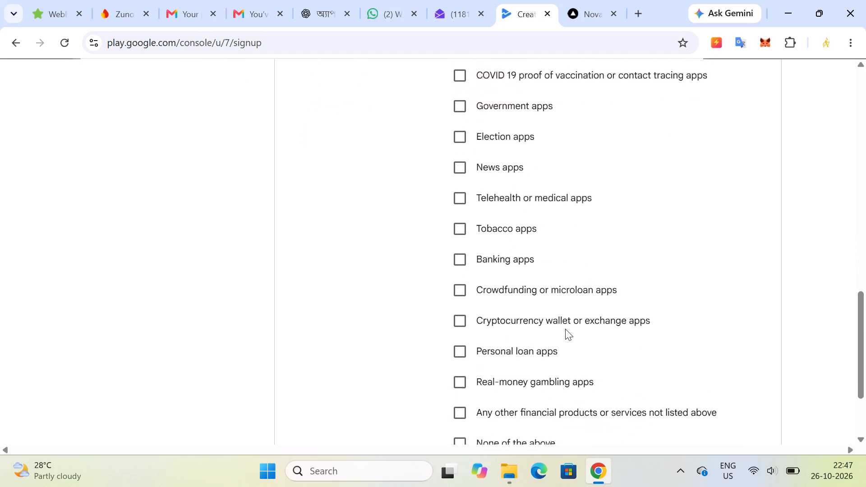
{"action": "scroll", "coordinate": [565, 329], "scroll_direction": "down", "scroll_amount": 1}
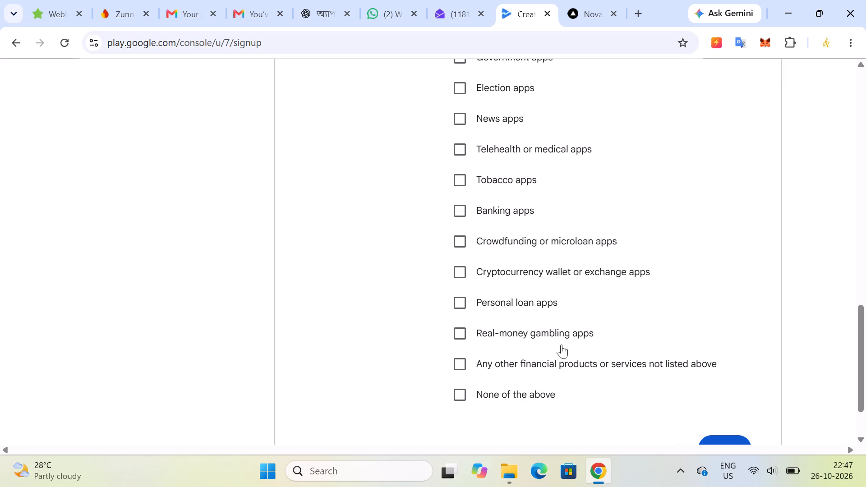
{"action": "scroll", "coordinate": [589, 274], "scroll_direction": "up", "scroll_amount": 3}
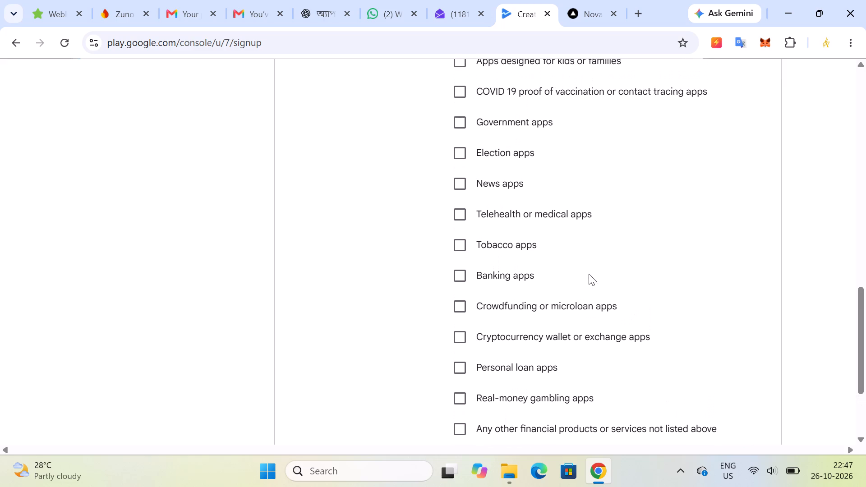
{"action": "scroll", "coordinate": [589, 274], "scroll_direction": "up", "scroll_amount": 2}
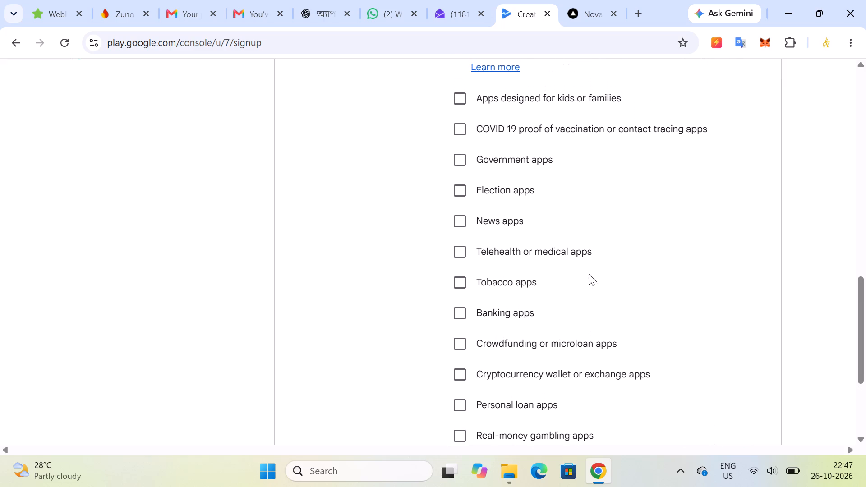
{"action": "scroll", "coordinate": [589, 274], "scroll_direction": "up", "scroll_amount": 1}
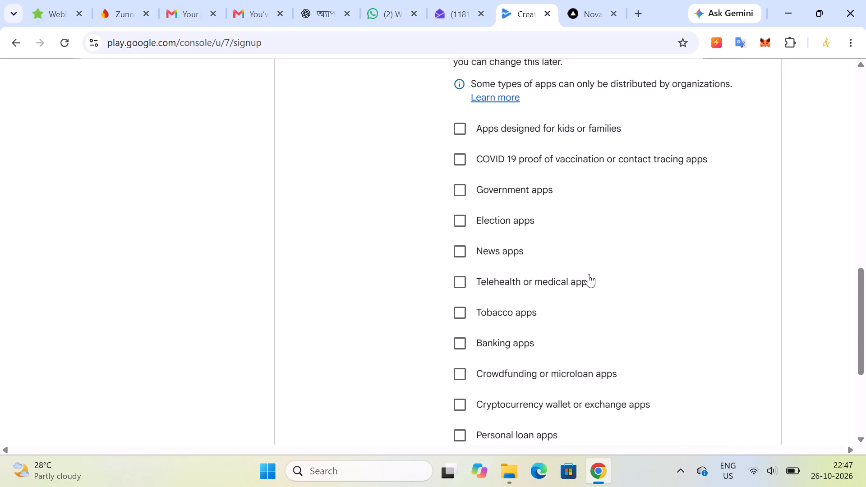
{"action": "scroll", "coordinate": [589, 274], "scroll_direction": "up", "scroll_amount": 1}
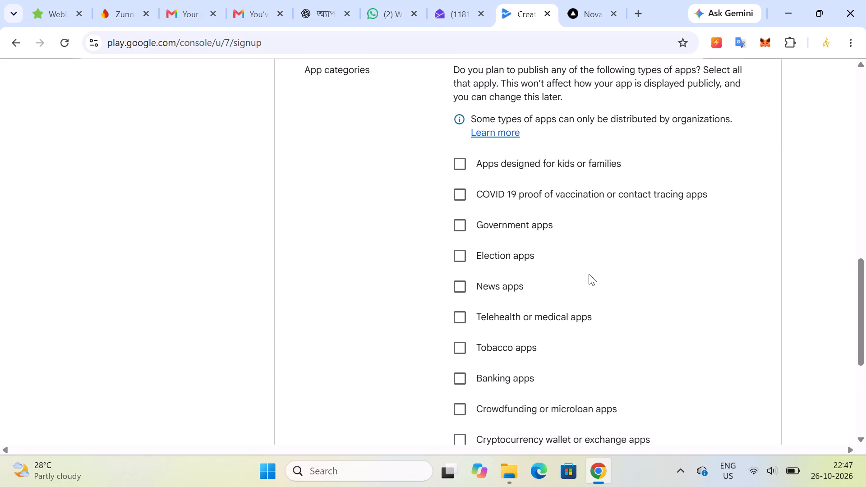
{"action": "scroll", "coordinate": [589, 274], "scroll_direction": "up", "scroll_amount": 1}
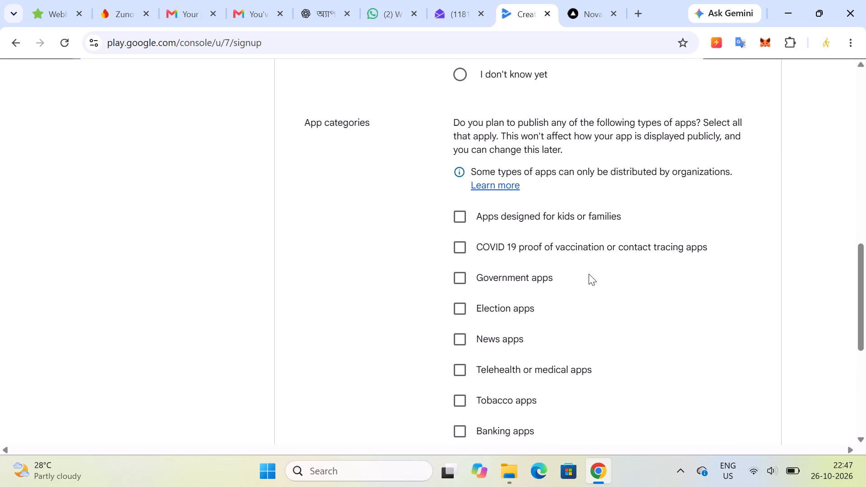
Capture a screenshot of the App categories question and its options from Apps designed for kids or families to Crowdfunding or microloan apps.
{"action": "scroll", "coordinate": [619, 262], "scroll_direction": "down", "scroll_amount": 1}
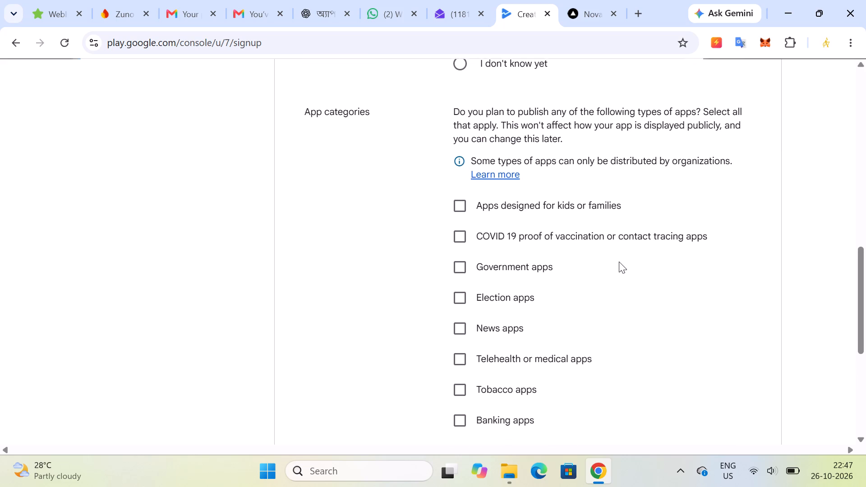
{"action": "scroll", "coordinate": [619, 262], "scroll_direction": "down", "scroll_amount": 2}
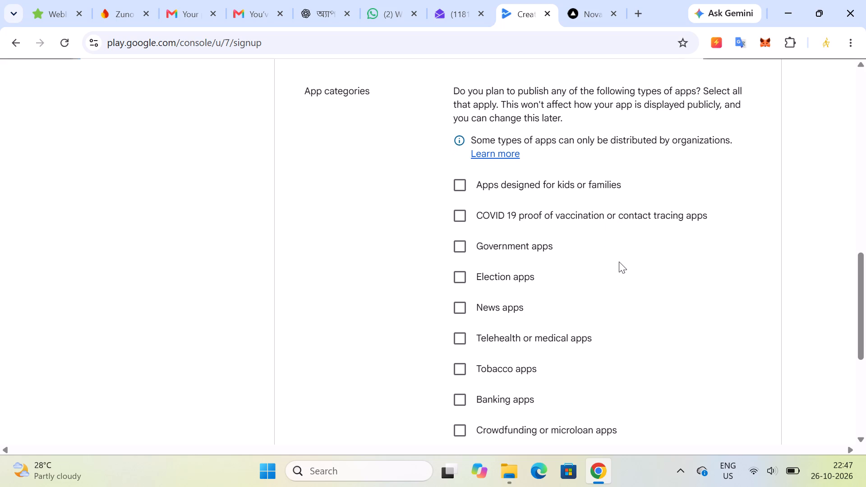
{"action": "key", "text": "shift+super+s"}
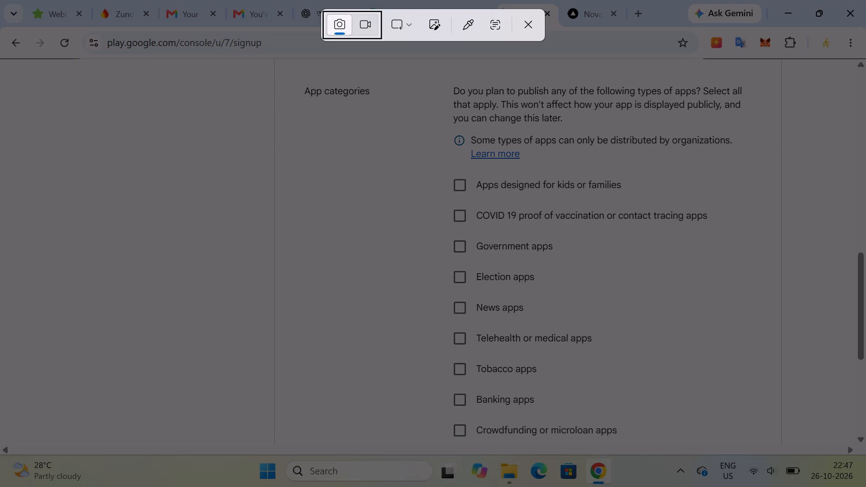
{"action": "left_click_drag", "start_coordinate": [304, 82], "coordinate": [765, 432]}
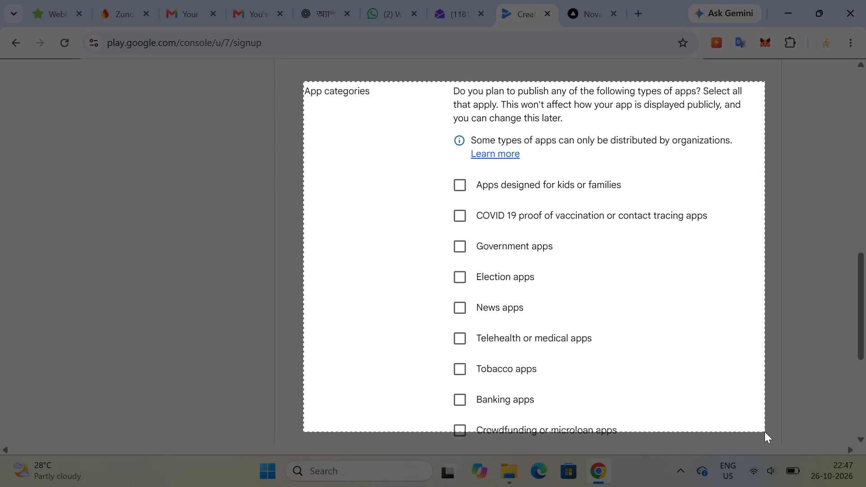
{"action": "left_click_drag", "start_coordinate": [765, 432], "coordinate": [760, 446]}
{"action": "scroll", "coordinate": [753, 362], "scroll_direction": "down", "scroll_amount": 4}
{"action": "scroll", "coordinate": [550, 297], "scroll_direction": "down", "scroll_amount": 1}
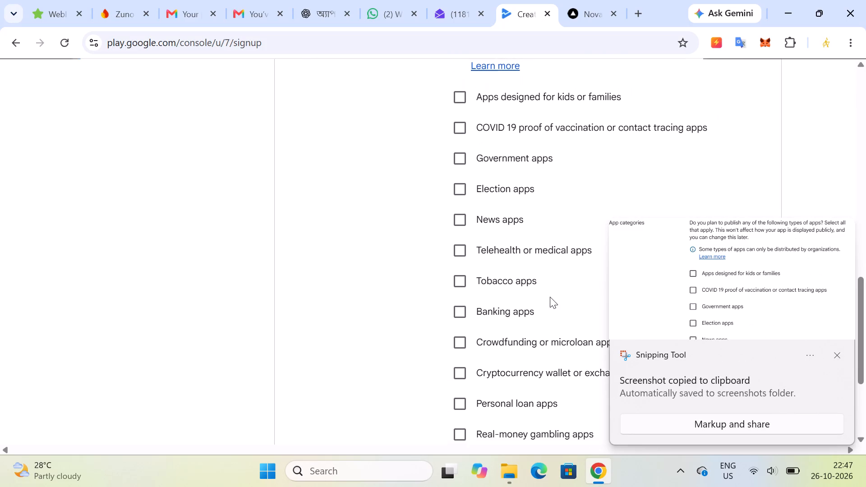
{"action": "scroll", "coordinate": [550, 297], "scroll_direction": "down", "scroll_amount": 2}
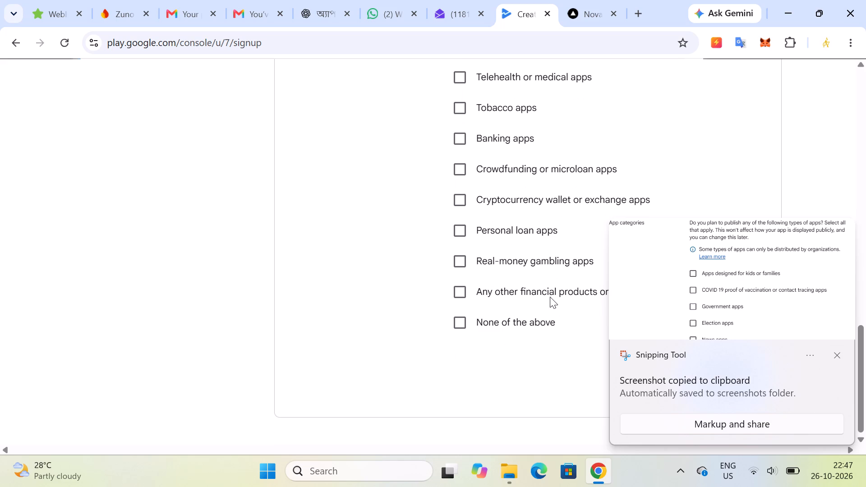
{"action": "key", "text": "shift+super+s"}
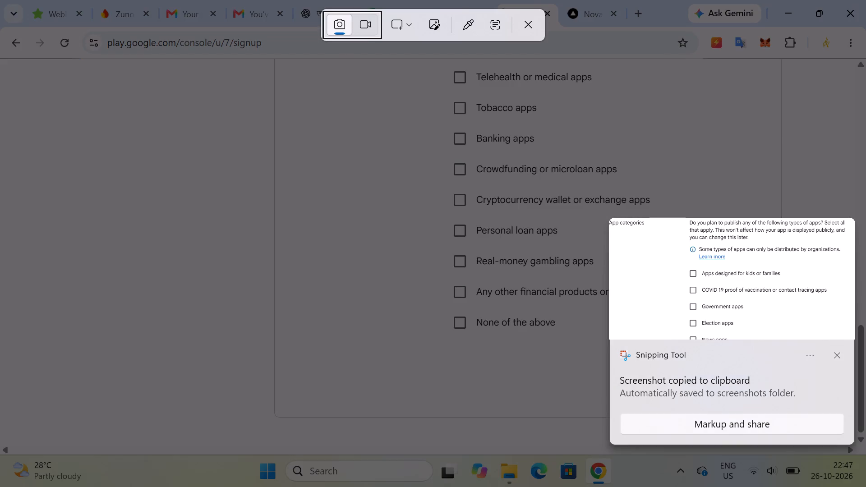
{"action": "left_click", "coordinate": [320, 62]}
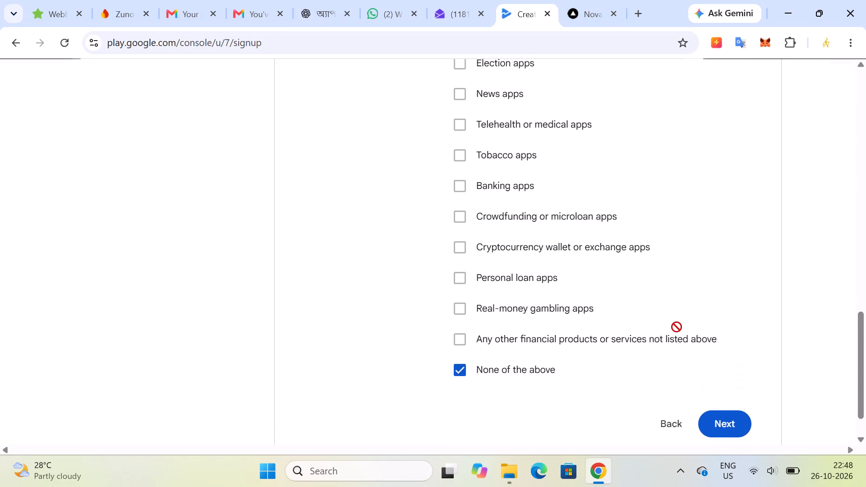
{"action": "scroll", "coordinate": [677, 327], "scroll_direction": "up", "scroll_amount": 1}
{"action": "scroll", "coordinate": [677, 327], "scroll_direction": "down", "scroll_amount": 2}
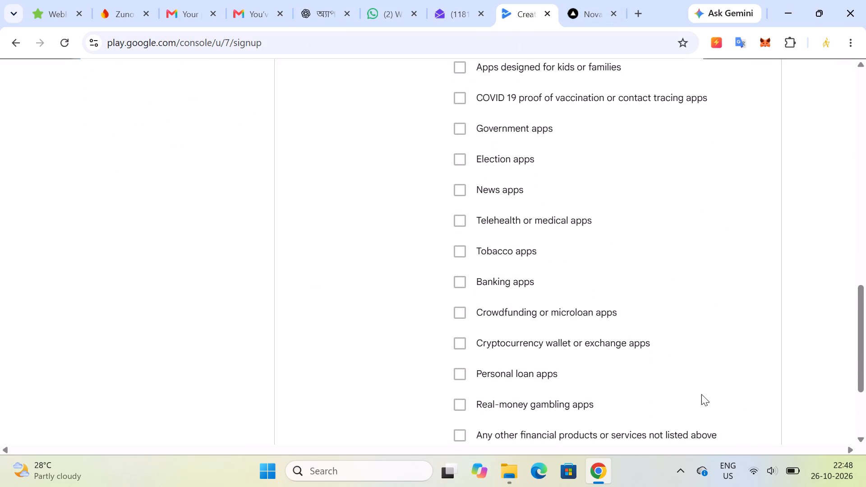
{"action": "scroll", "coordinate": [701, 394], "scroll_direction": "down", "scroll_amount": 1}
{"action": "left_click", "coordinate": [725, 368]}
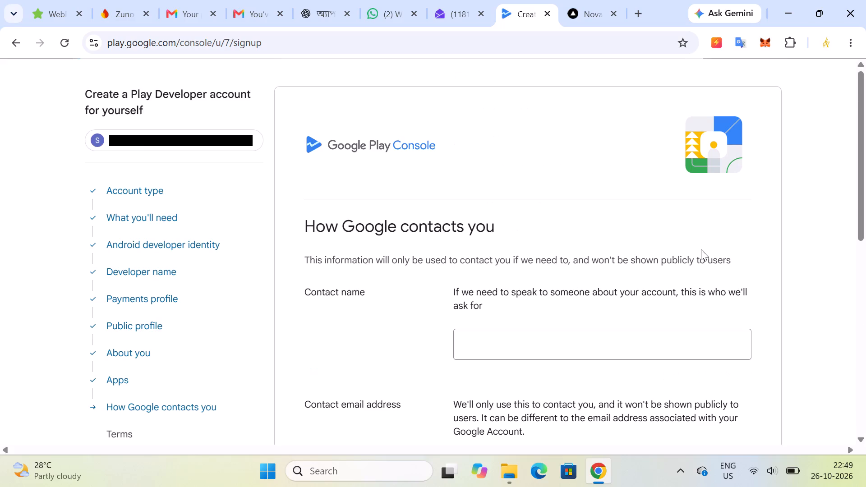
Review the How Google contacts you page, including the contact name, email address, preferred language and phone number fields.
{"action": "scroll", "coordinate": [701, 249], "scroll_direction": "down", "scroll_amount": 2}
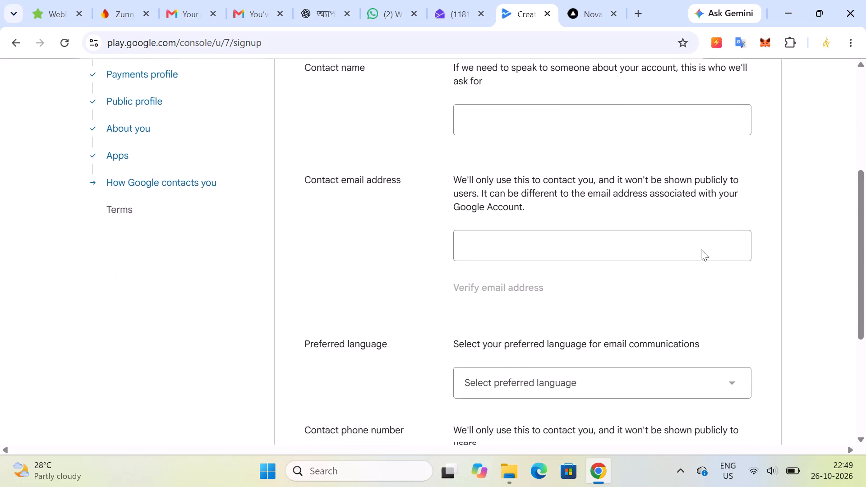
{"action": "scroll", "coordinate": [701, 249], "scroll_direction": "down", "scroll_amount": 2}
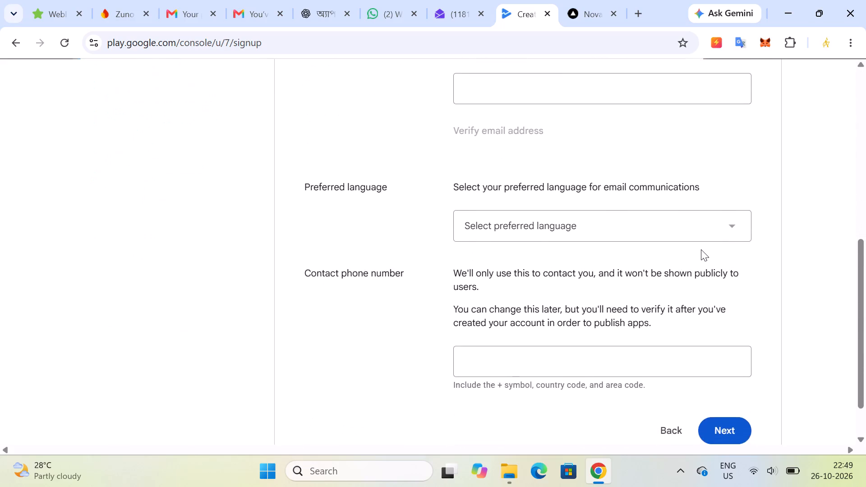
{"action": "scroll", "coordinate": [701, 249], "scroll_direction": "down", "scroll_amount": 1}
{"action": "scroll", "coordinate": [701, 249], "scroll_direction": "up", "scroll_amount": 2}
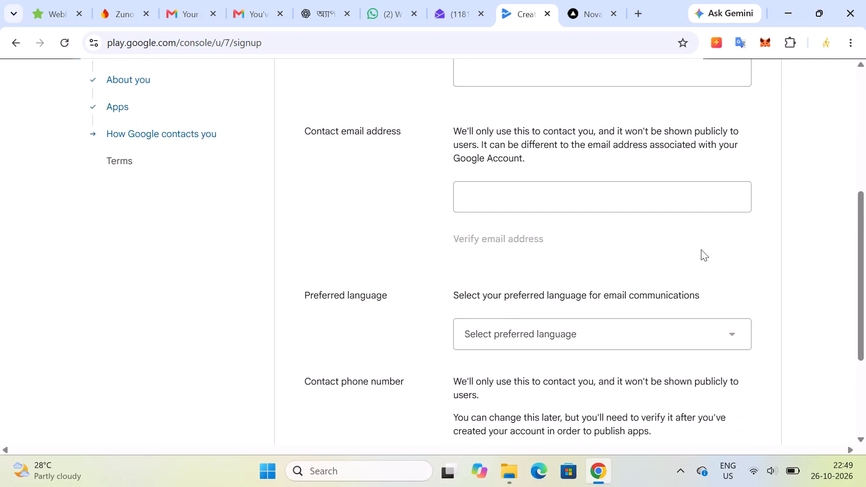
{"action": "scroll", "coordinate": [701, 249], "scroll_direction": "up", "scroll_amount": 1}
{"action": "scroll", "coordinate": [701, 249], "scroll_direction": "down", "scroll_amount": 2}
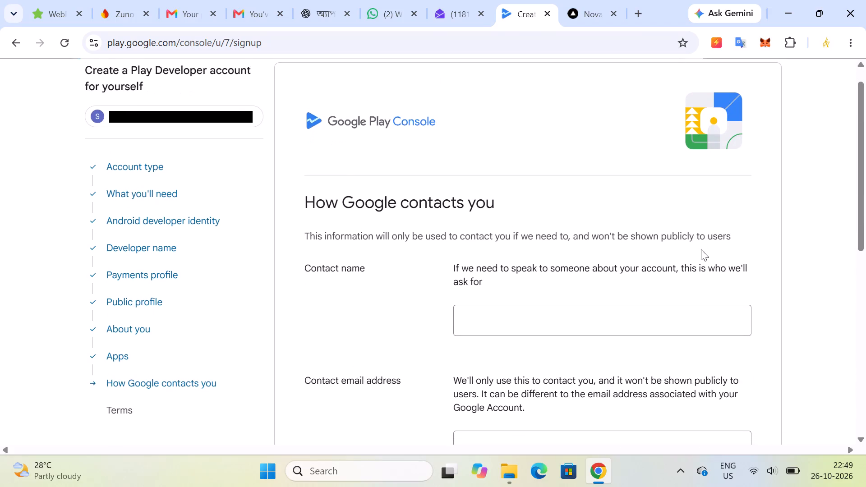
{"action": "scroll", "coordinate": [701, 249], "scroll_direction": "down", "scroll_amount": 2}
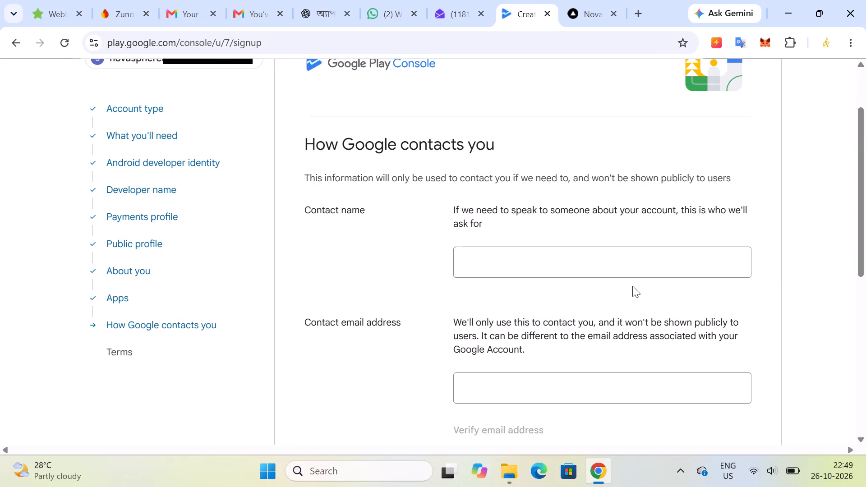
Try to paste the contact email address into its field on the How Google contacts you page.
{"action": "scroll", "coordinate": [632, 286], "scroll_direction": "down", "scroll_amount": 1}
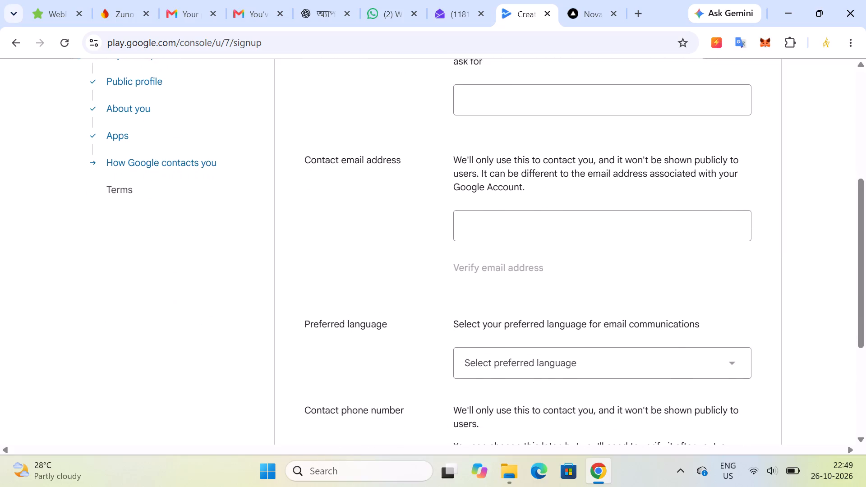
{"action": "scroll", "coordinate": [552, 176], "scroll_direction": "up", "scroll_amount": 1}
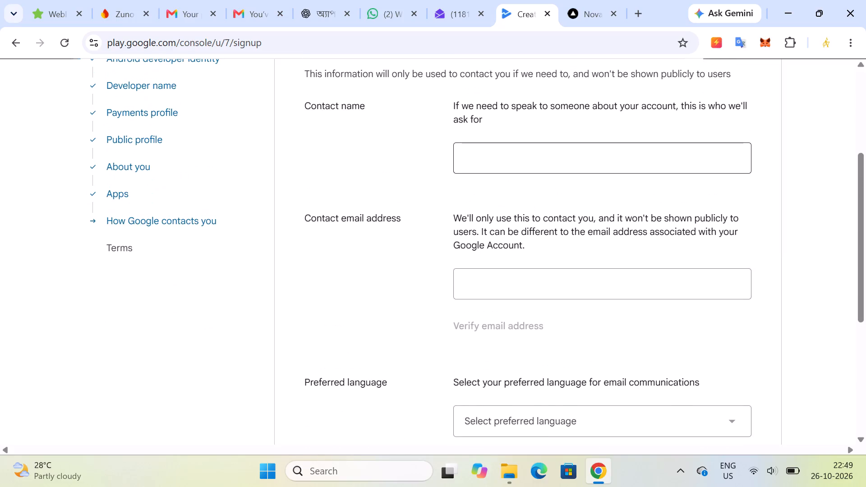
{"action": "left_click", "coordinate": [557, 152]}
{"action": "left_click", "coordinate": [470, 293]}
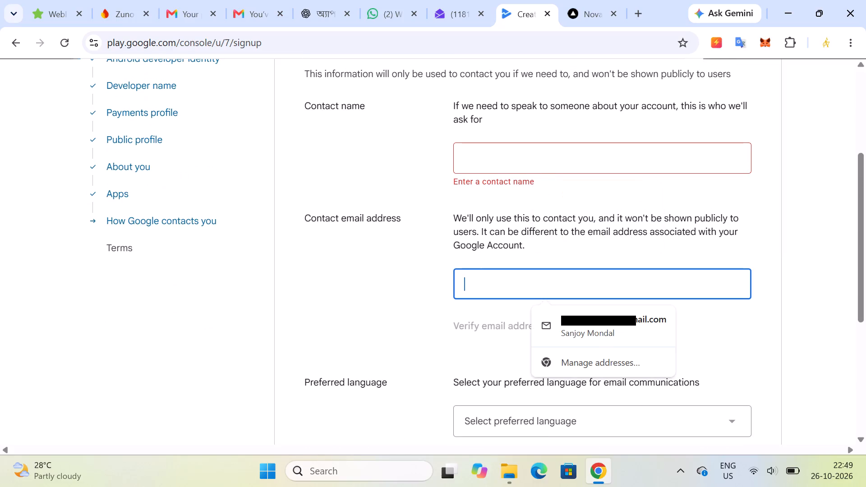
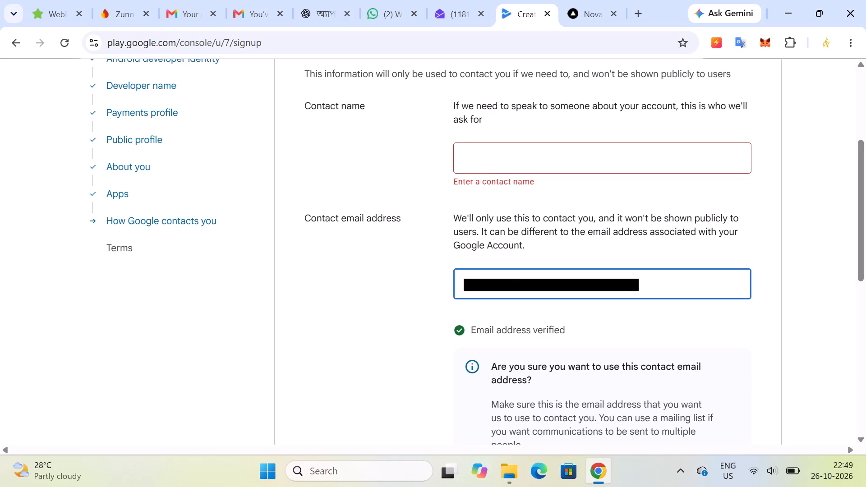
{"action": "left_click", "coordinate": [412, 345]}
{"action": "scroll", "coordinate": [412, 345], "scroll_direction": "down", "scroll_amount": 2}
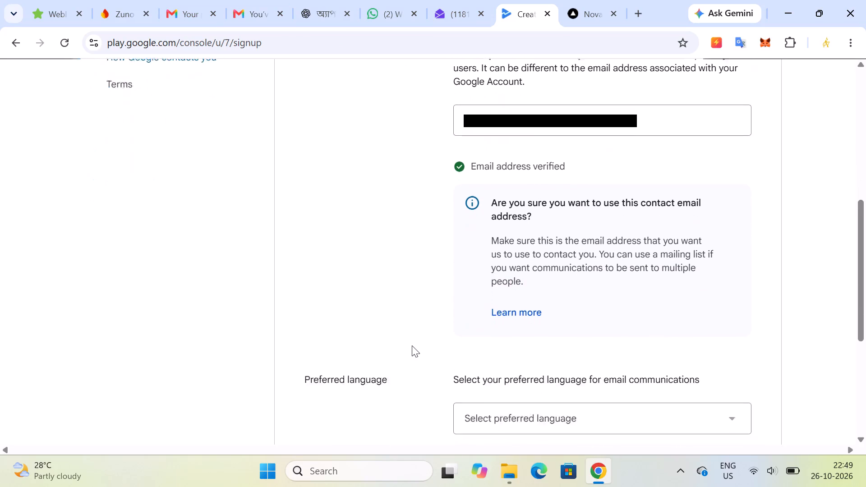
{"action": "scroll", "coordinate": [412, 345], "scroll_direction": "down", "scroll_amount": 1}
{"action": "left_click", "coordinate": [494, 397]}
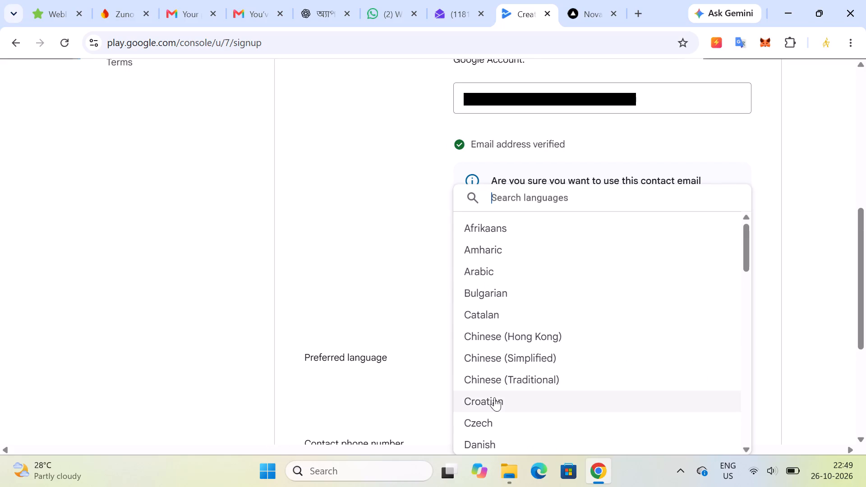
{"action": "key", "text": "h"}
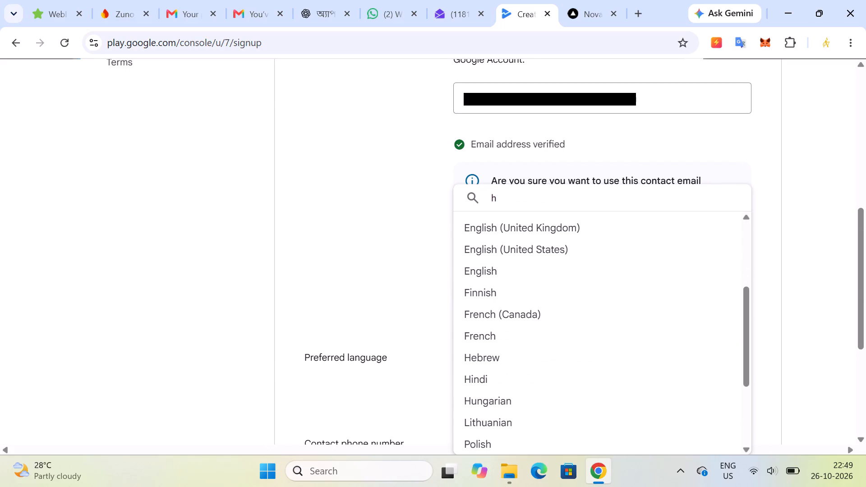
{"action": "left_click", "coordinate": [498, 377]}
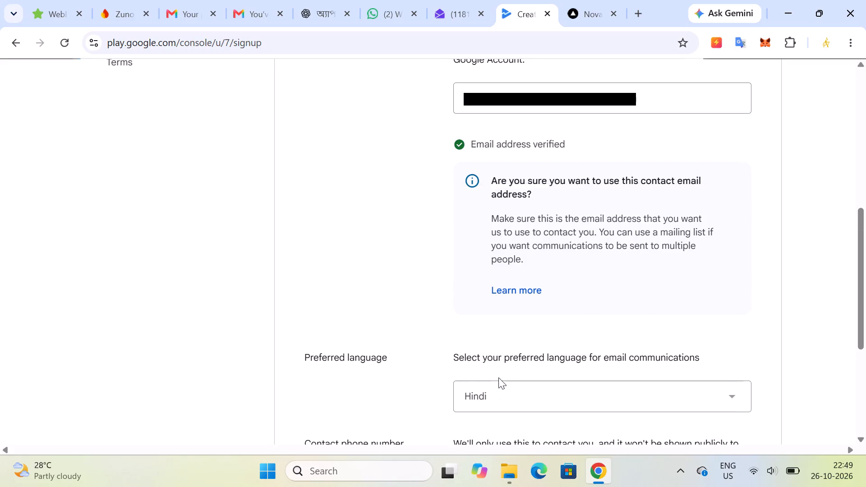
{"action": "scroll", "coordinate": [438, 315], "scroll_direction": "down", "scroll_amount": 3}
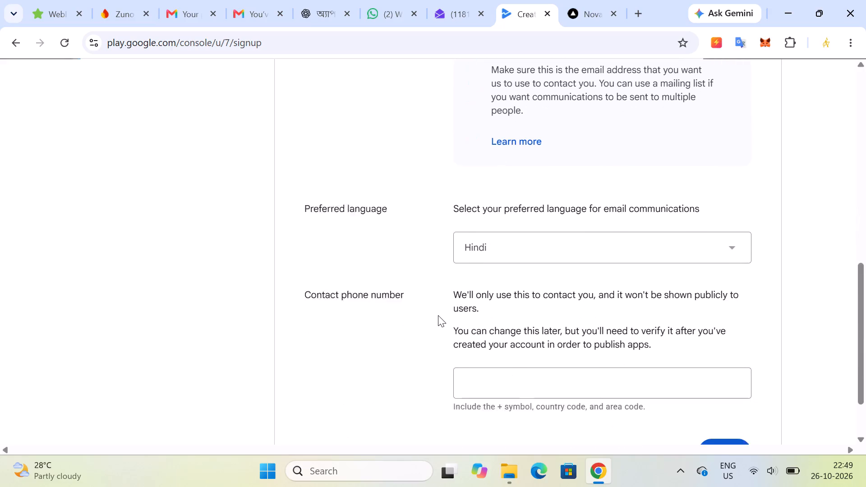
Enter the account owner's full name as the contact name on the How Google contacts you page.
{"action": "scroll", "coordinate": [438, 315], "scroll_direction": "down", "scroll_amount": 1}
{"action": "scroll", "coordinate": [438, 315], "scroll_direction": "up", "scroll_amount": 3}
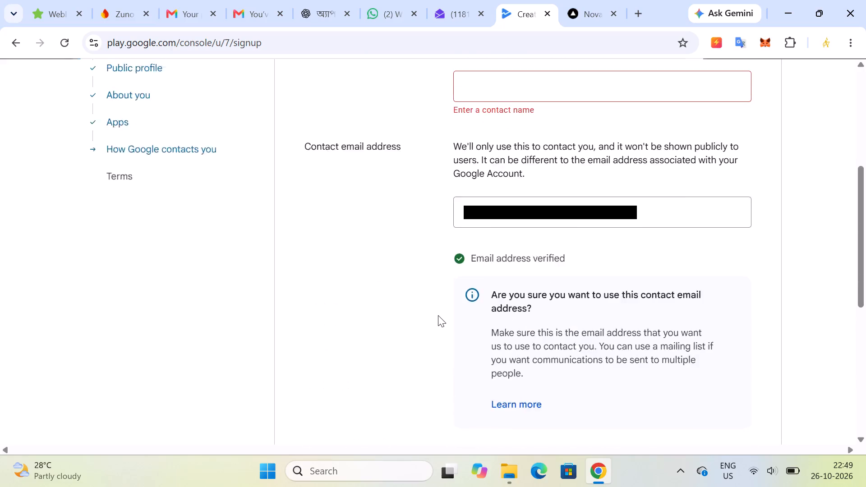
{"action": "scroll", "coordinate": [438, 315], "scroll_direction": "up", "scroll_amount": 1}
{"action": "left_click", "coordinate": [484, 325]}
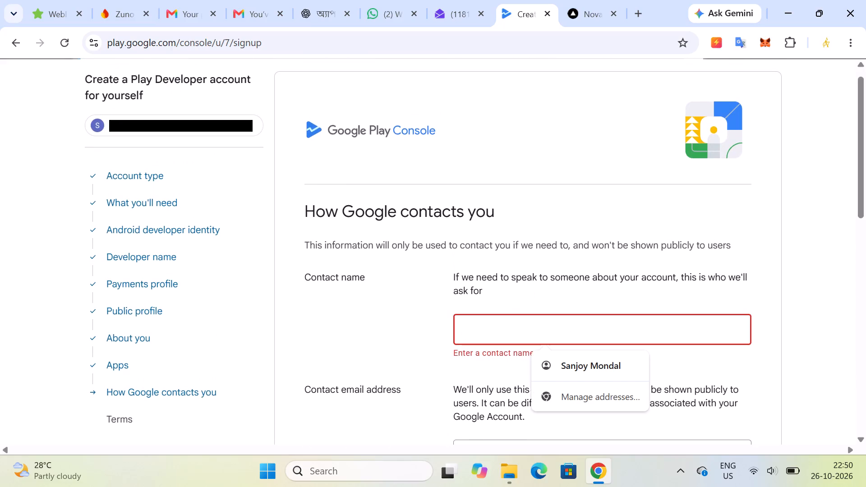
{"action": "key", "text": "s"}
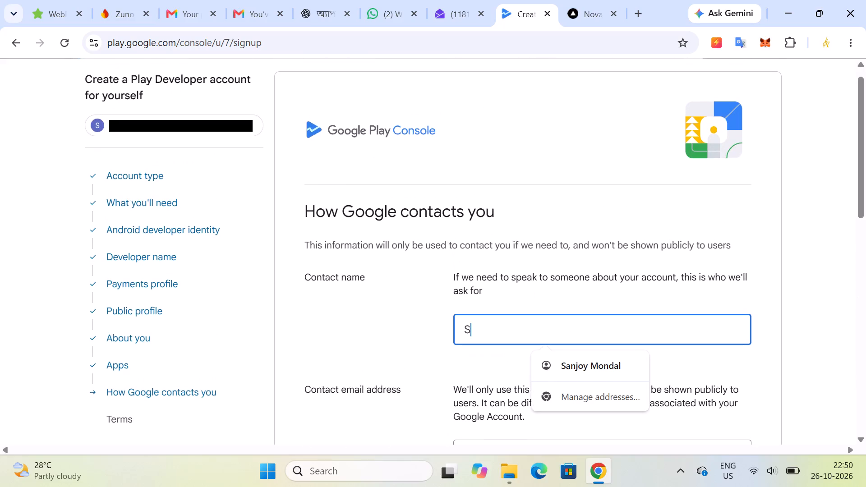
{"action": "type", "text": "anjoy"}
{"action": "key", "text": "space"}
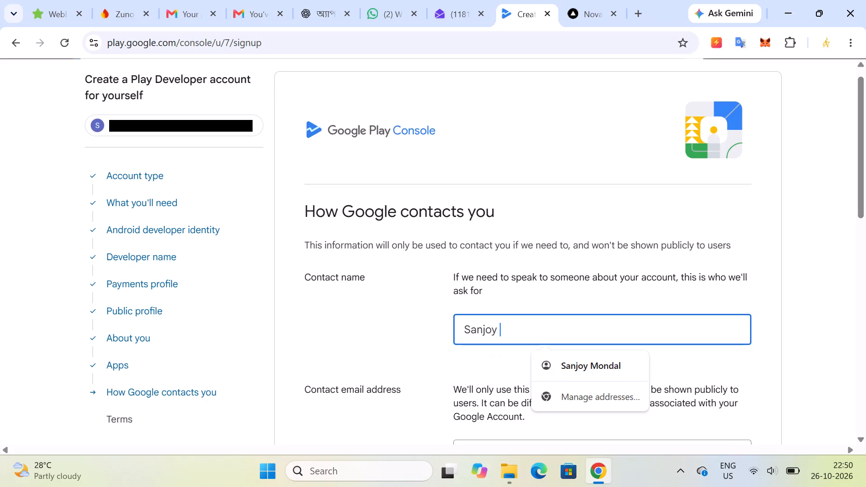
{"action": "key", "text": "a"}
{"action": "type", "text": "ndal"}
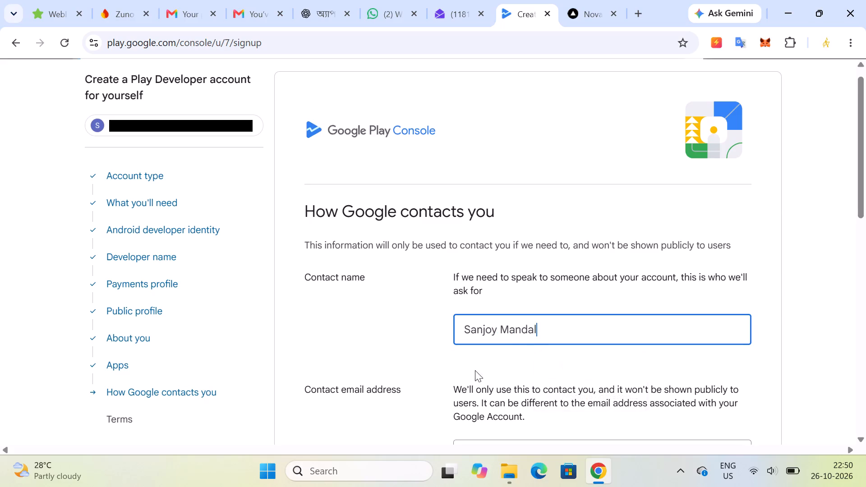
{"action": "left_click", "coordinate": [474, 376]}
Enter the contact phone number, including the + symbol and country code, on the How Google contacts you page.
{"action": "scroll", "coordinate": [474, 376], "scroll_direction": "down", "scroll_amount": 3}
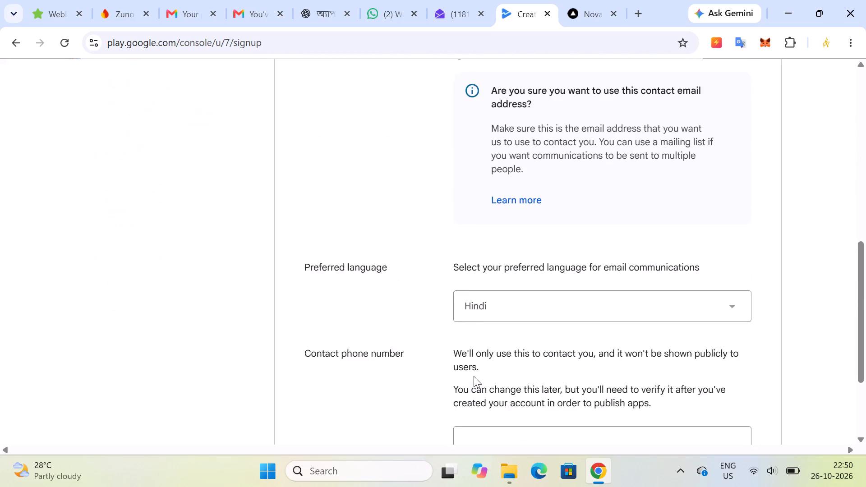
{"action": "scroll", "coordinate": [474, 376], "scroll_direction": "down", "scroll_amount": 1}
{"action": "left_click", "coordinate": [497, 357]}
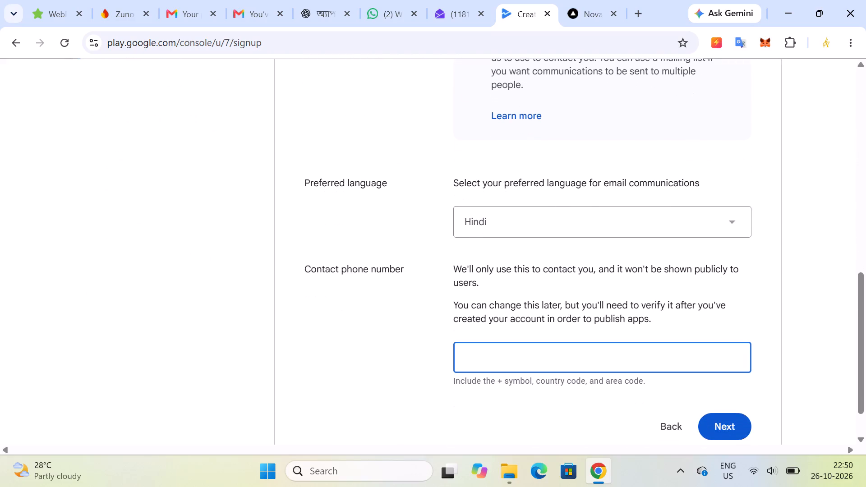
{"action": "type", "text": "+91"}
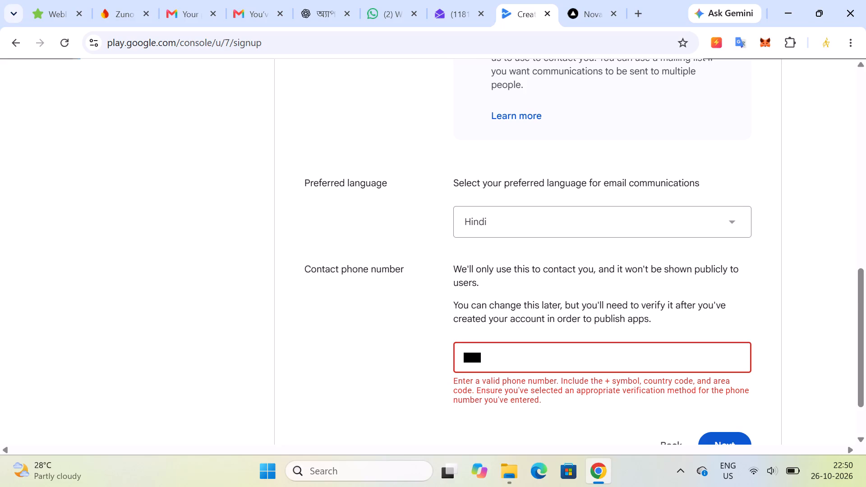
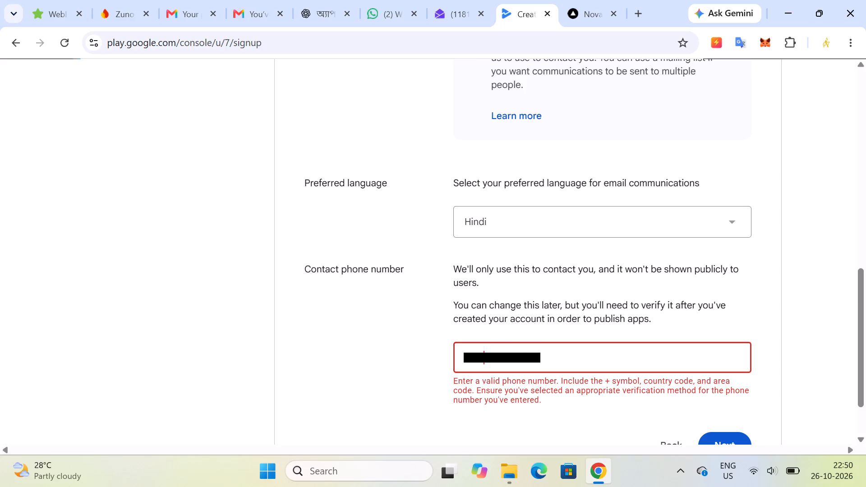
Delete the extra character in the contact phone number and continue to the Terms page.
{"action": "key", "text": "BackSpace"}
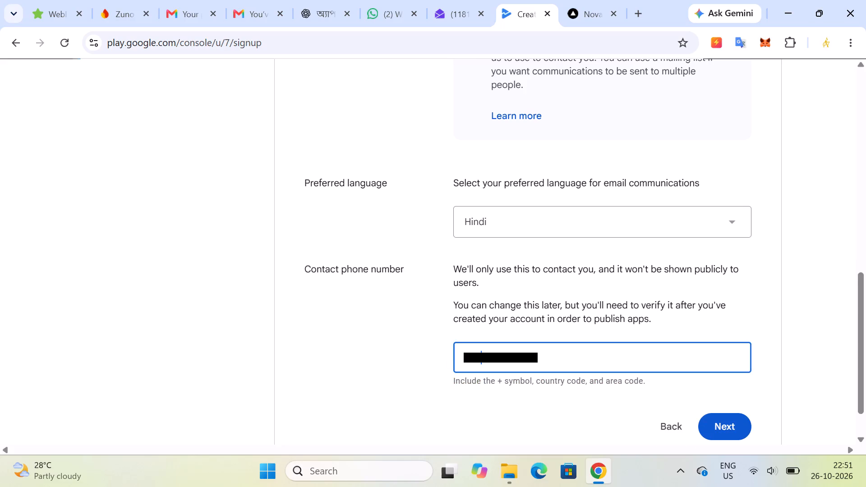
{"action": "left_click", "coordinate": [515, 393]}
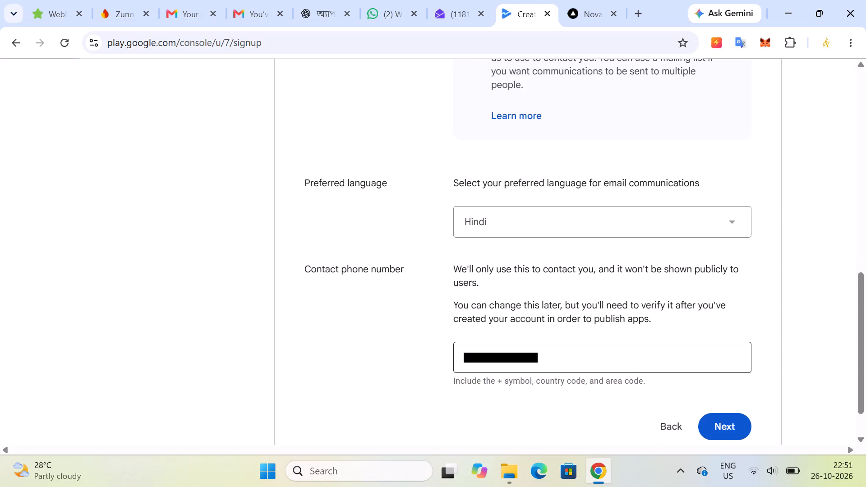
{"action": "left_click", "coordinate": [738, 424]}
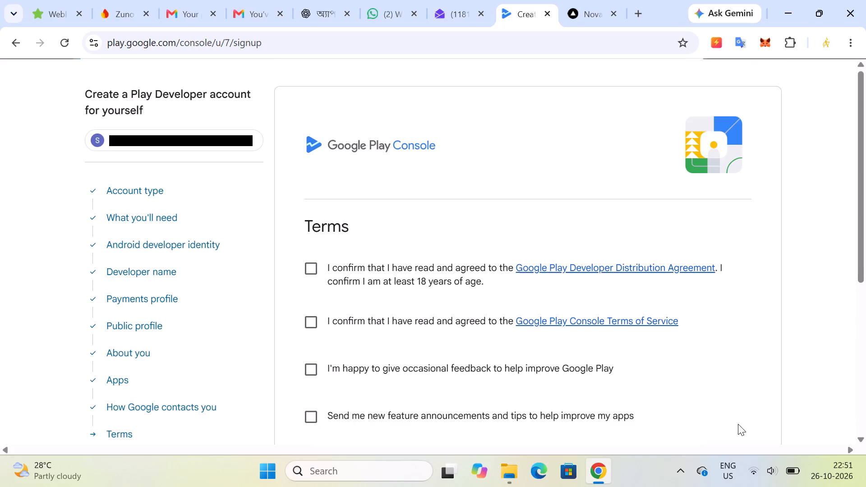
{"action": "scroll", "coordinate": [738, 424], "scroll_direction": "down", "scroll_amount": 2}
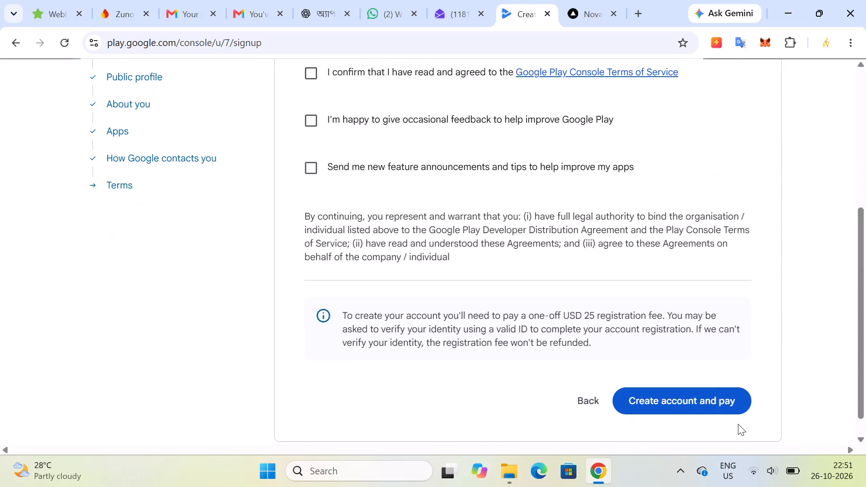
{"action": "scroll", "coordinate": [738, 424], "scroll_direction": "up", "scroll_amount": 2}
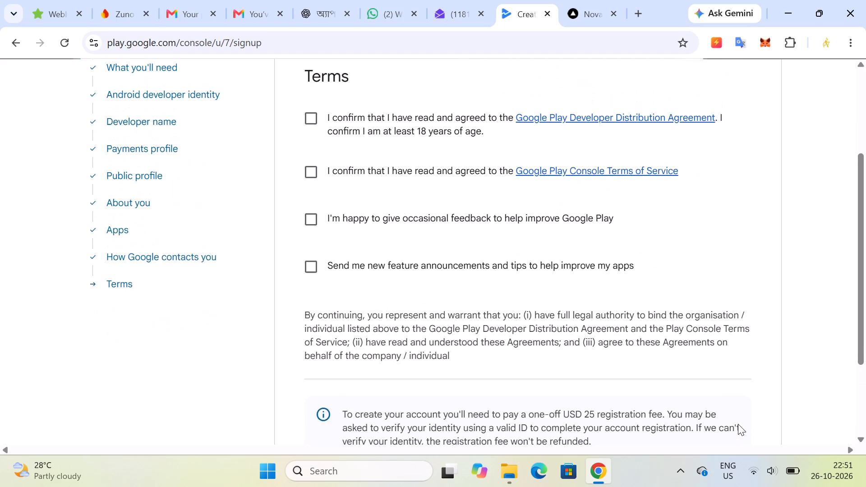
{"action": "scroll", "coordinate": [738, 424], "scroll_direction": "up", "scroll_amount": 1}
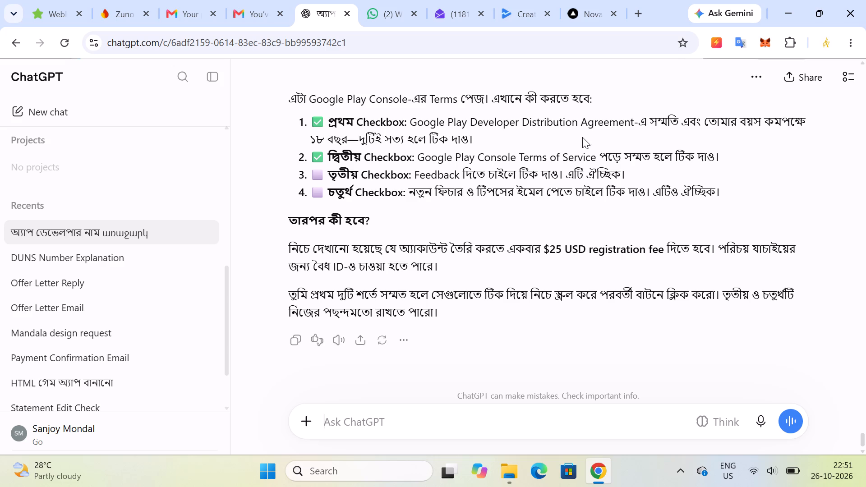
Return to the Play Console signup and tick all four Terms checkboxes, covering both agreements, occasional feedback, and feature announcements and tips.
{"action": "left_click", "coordinate": [507, 11]}
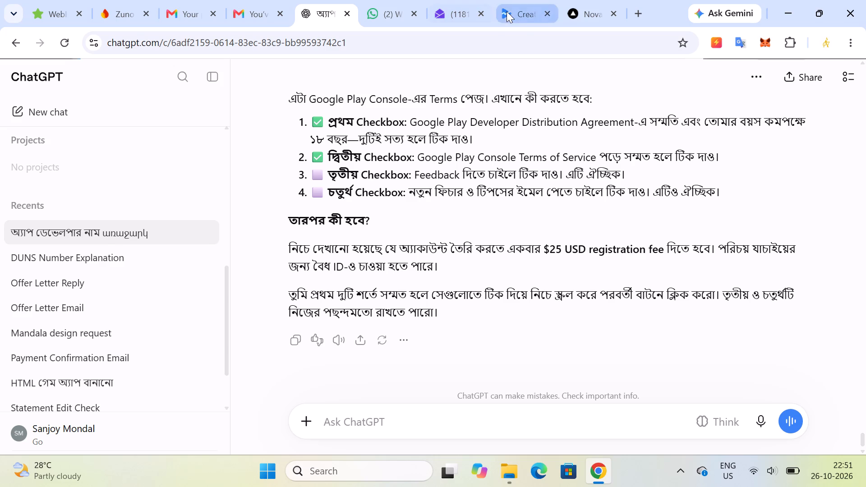
{"action": "left_click", "coordinate": [308, 130]}
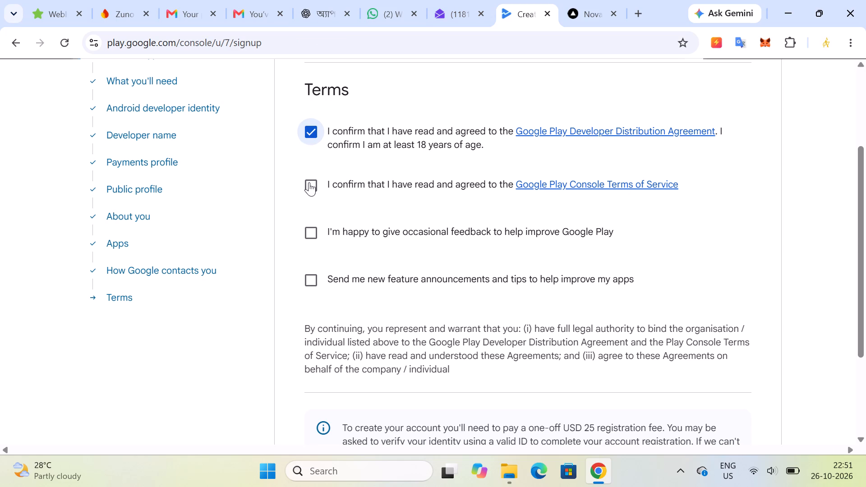
{"action": "left_click", "coordinate": [309, 182]}
{"action": "left_click", "coordinate": [310, 231]}
{"action": "left_click", "coordinate": [312, 277]}
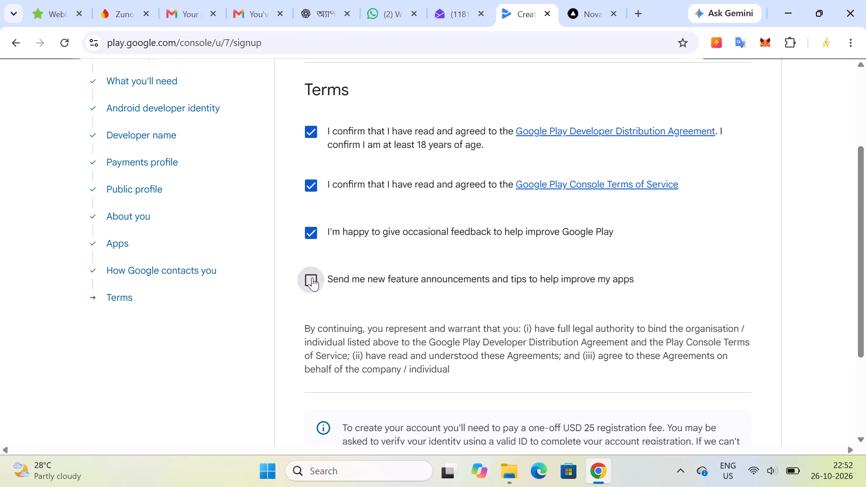
Proceed to account creation and payment of the developer registration fee, and open the form for adding a credit or debit card.
{"action": "scroll", "coordinate": [373, 323], "scroll_direction": "down", "scroll_amount": 2}
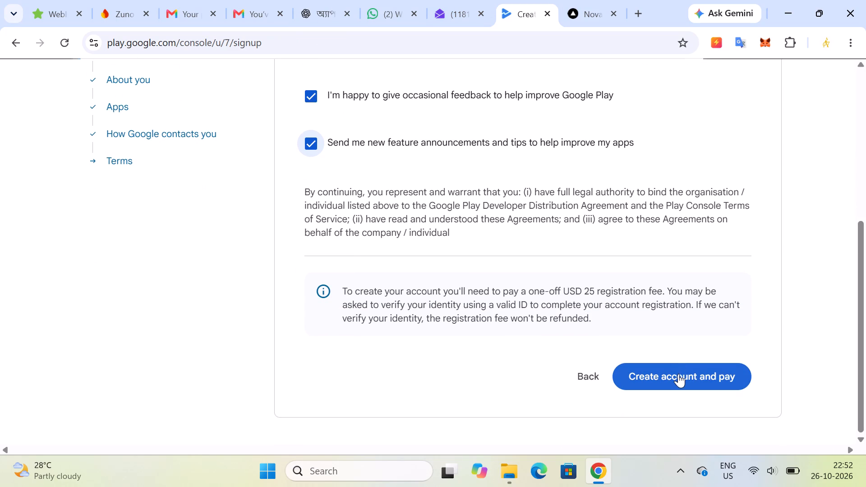
{"action": "left_click", "coordinate": [678, 374]}
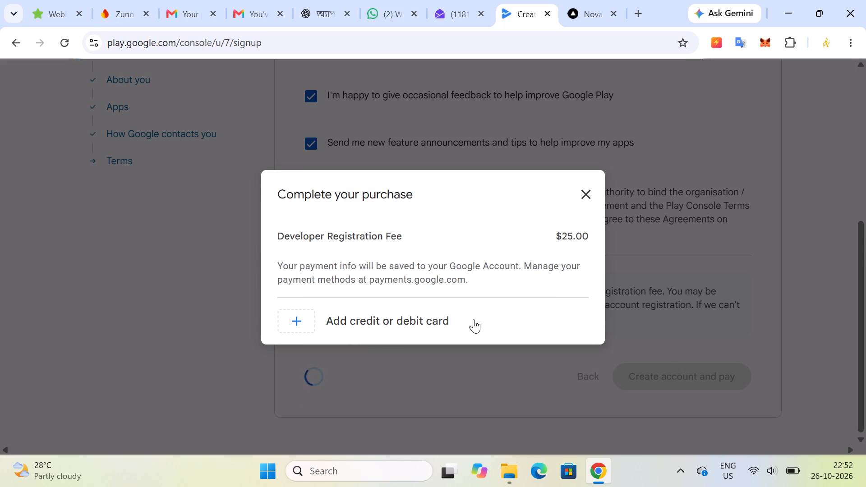
{"action": "left_click", "coordinate": [473, 320]}
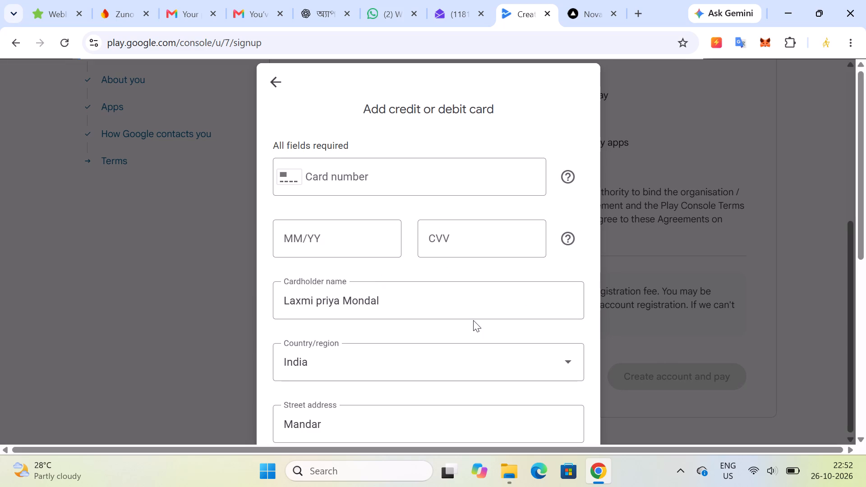